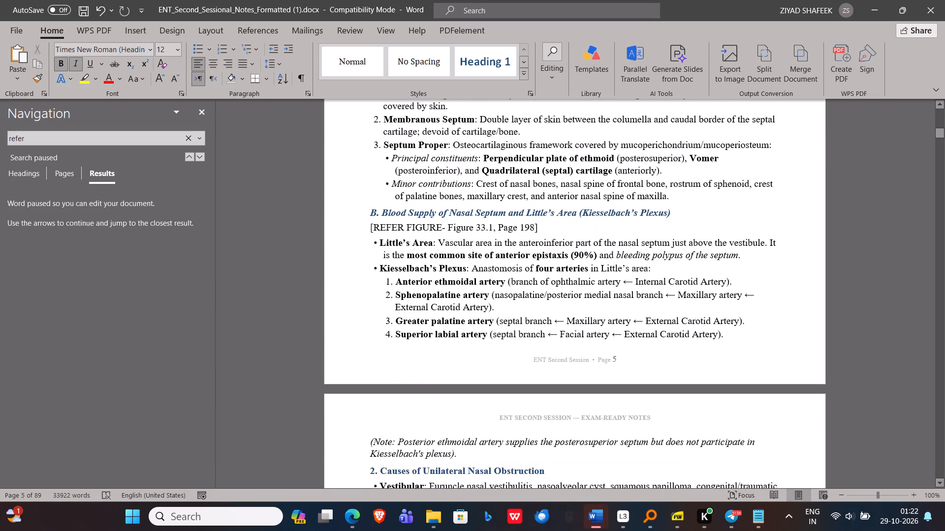
{"action": "scroll", "coordinate": [653, 328], "scroll_direction": "down", "scroll_amount": 1}
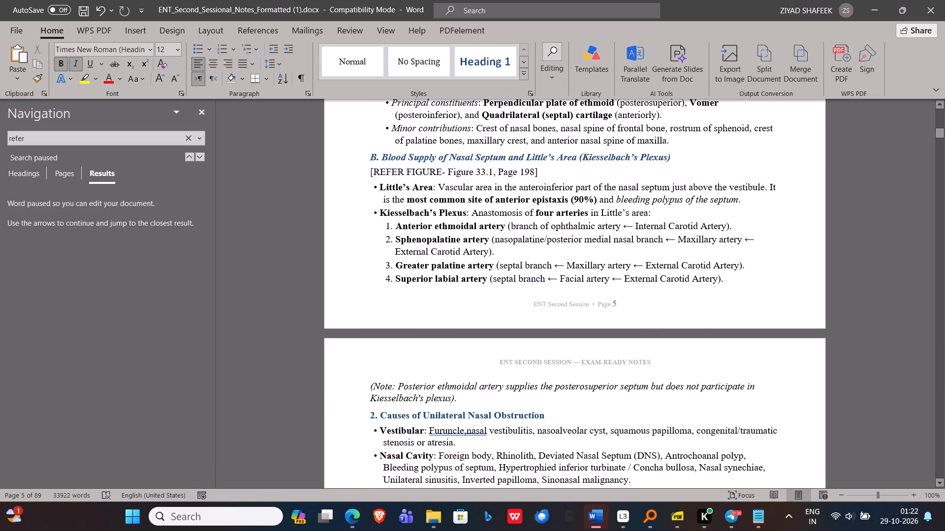
Switch to the Dhingra textbook PDF and snip Figure 33.1, blood supply of the nasal septum, on page 198 including its caption.
{"action": "key", "text": "alt+Tab"}
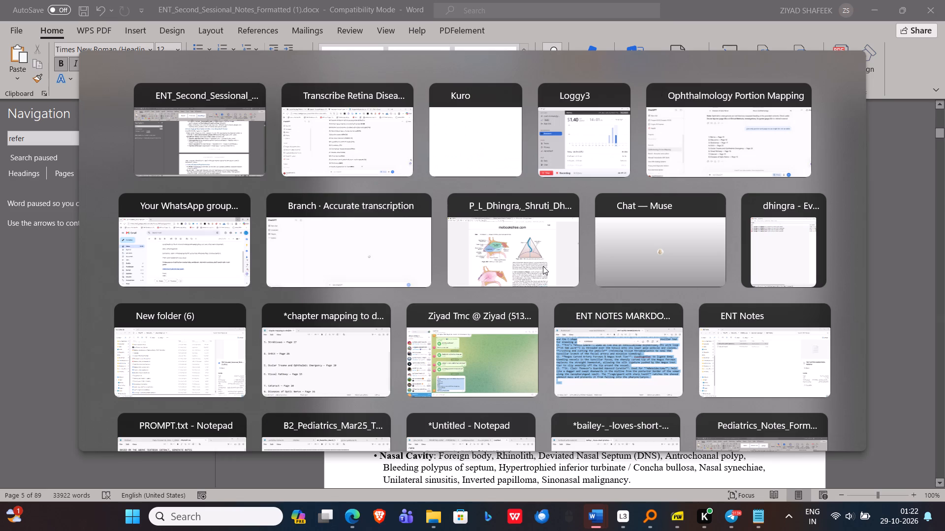
{"action": "key", "text": "alt+Tab"}
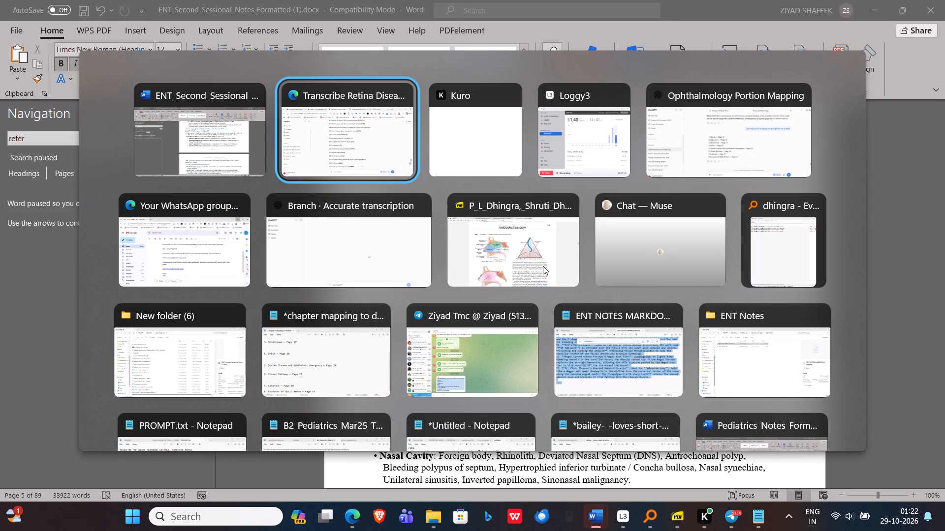
{"action": "key", "text": "alt+Tab"}
{"action": "key", "text": "alt+Tab"}
{"action": "key", "text": "alt+Tab"}
{"action": "key", "text": "alt+Tab"}
{"action": "key", "text": "alt+Tab"}
{"action": "key", "text": "alt+Tab"}
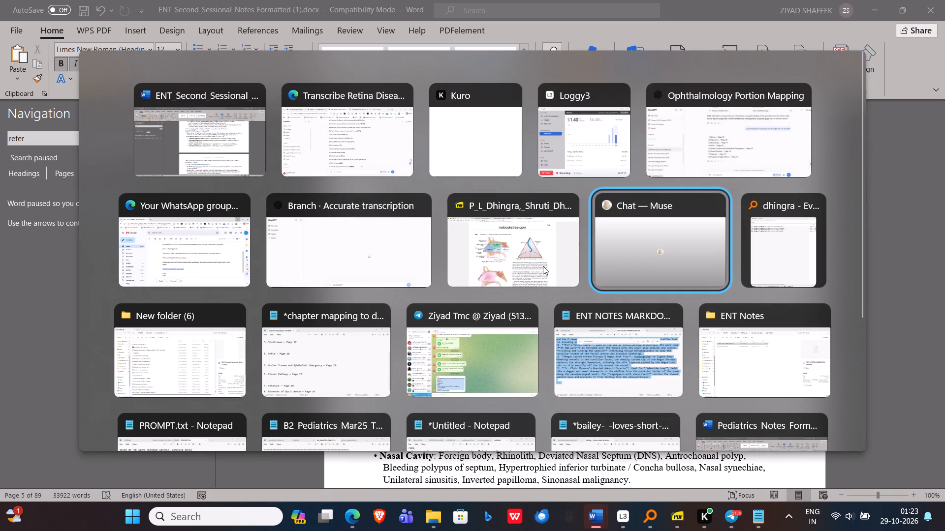
{"action": "left_click", "coordinate": [540, 268], "text": "alt"}
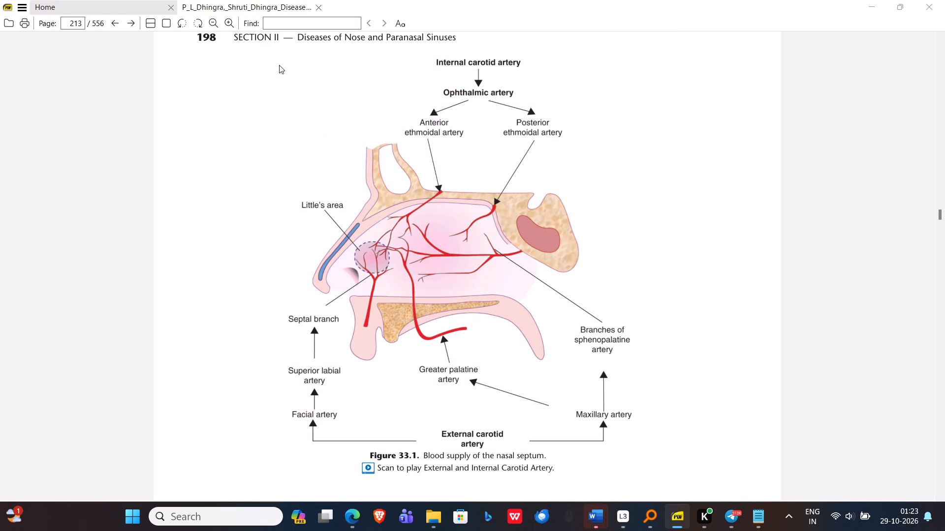
{"action": "left_click_drag", "start_coordinate": [266, 54], "coordinate": [648, 464], "text": "alt"}
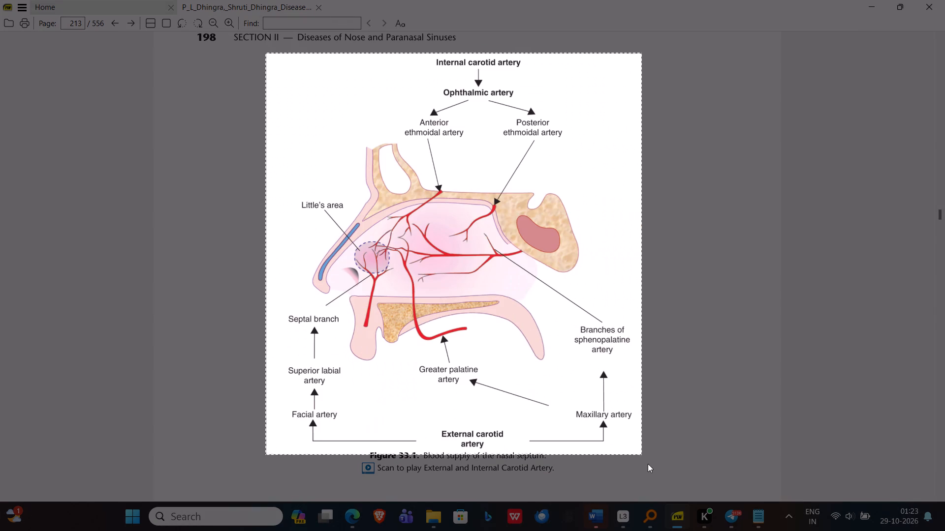
{"action": "left_click_drag", "start_coordinate": [648, 464], "coordinate": [653, 475], "text": "alt"}
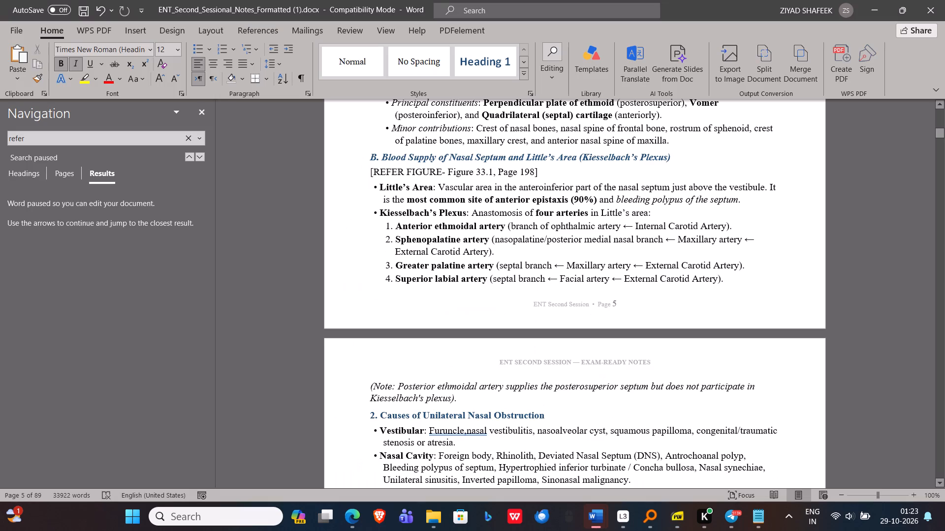
Replace the Figure 33.1 placeholder in the Word notes with the snipped figure and shrink the picture proportionally.
{"action": "left_click_drag", "start_coordinate": [559, 176], "coordinate": [379, 167]}
{"action": "key", "text": "BackSpace"}
{"action": "key", "text": "BackSpace"}
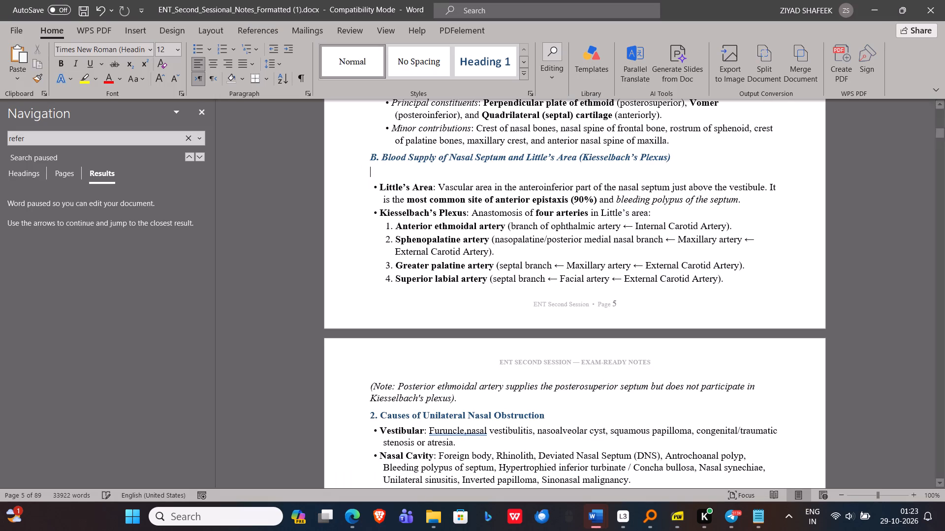
{"action": "key", "text": "ctrl+v"}
{"action": "left_click", "coordinate": [613, 342]}
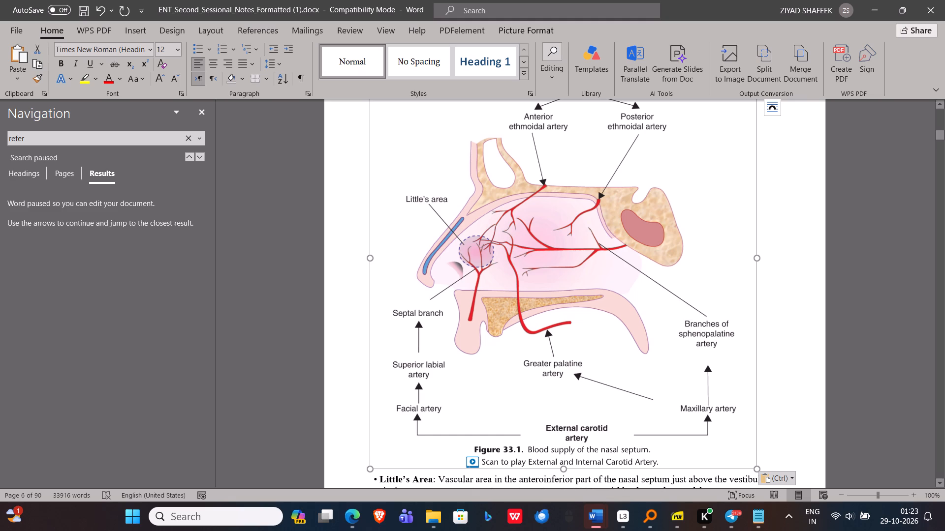
{"action": "left_click_drag", "start_coordinate": [756, 468], "coordinate": [678, 412]}
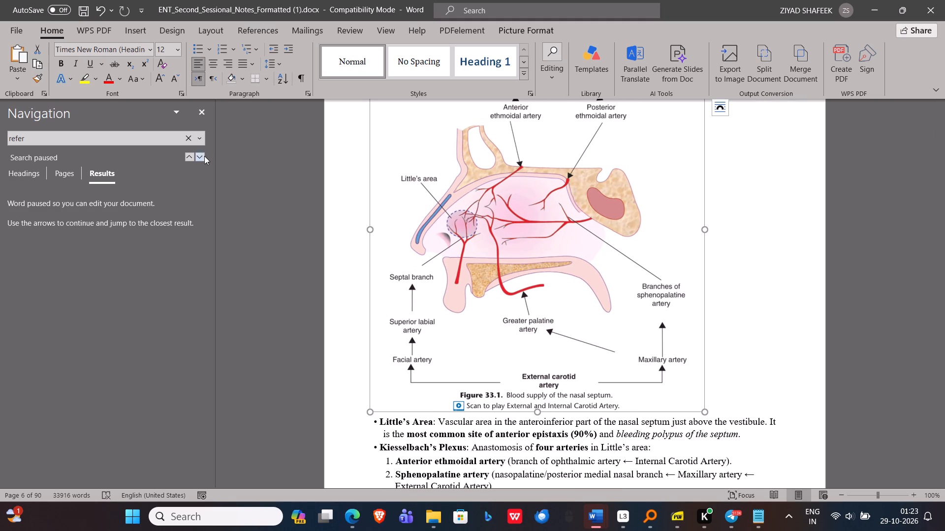
Go to the next "refer" placeholder, search the Dhingra PDF for 26.4 and snip the types of deviated nasal septum figure.
{"action": "left_click", "coordinate": [200, 156]}
{"action": "key", "text": "alt+Tab"}
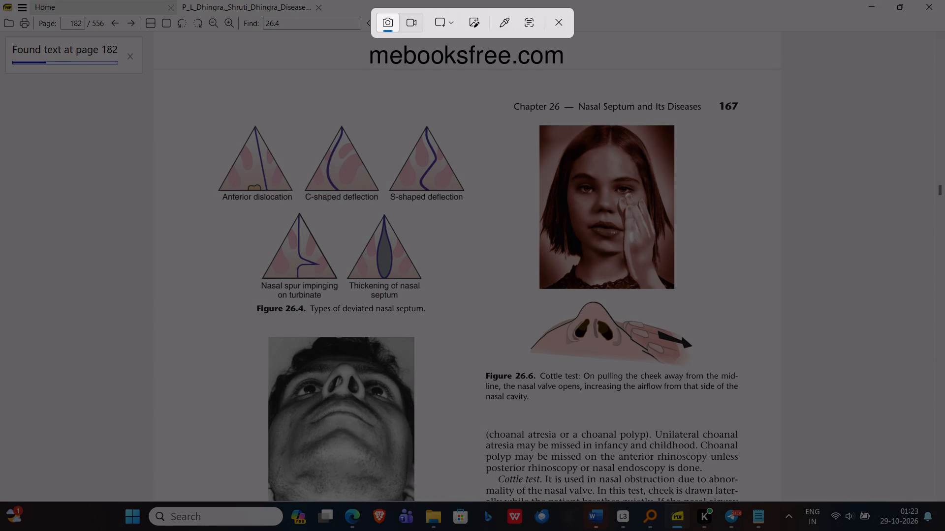
{"action": "left_click_drag", "start_coordinate": [488, 318], "coordinate": [197, 113]}
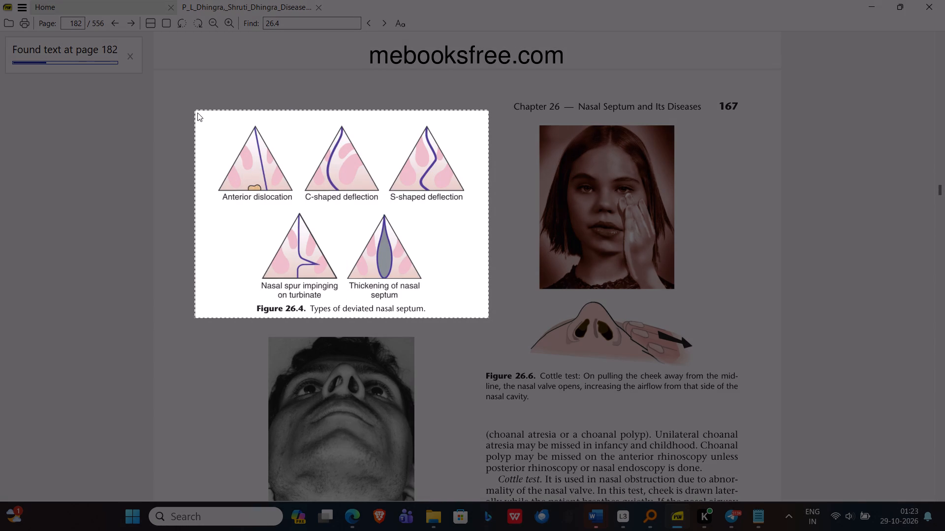
{"action": "left_click_drag", "start_coordinate": [197, 113], "coordinate": [197, 115]}
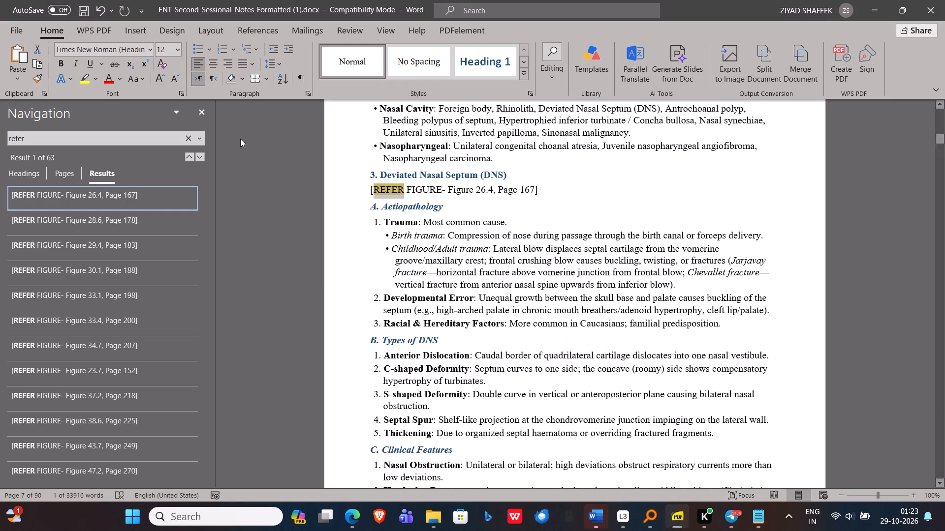
Replace the Figure 26.4 placeholder under Deviated Nasal Septum with the snip, put the Aetiopathology heading on its own line, and shrink the picture.
{"action": "left_click_drag", "start_coordinate": [567, 186], "coordinate": [439, 194]}
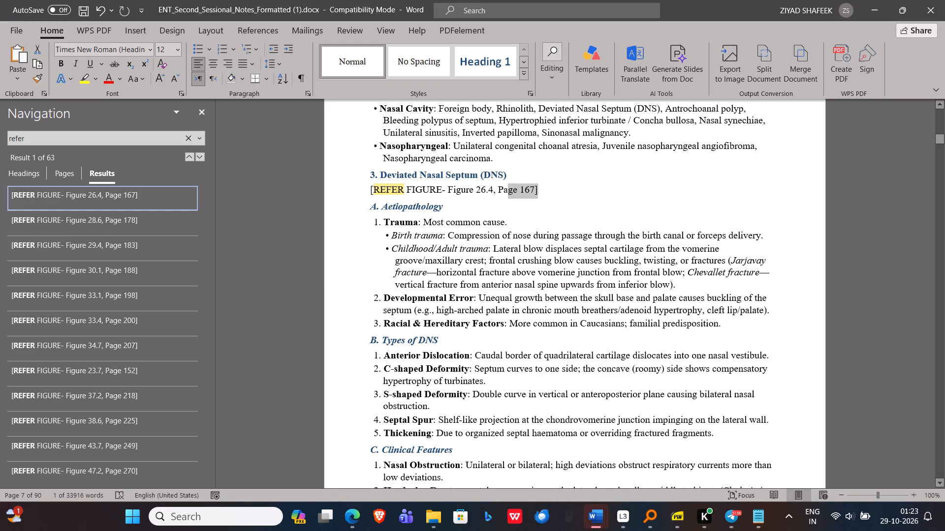
{"action": "left_click_drag", "start_coordinate": [439, 194], "coordinate": [348, 189]}
{"action": "key", "text": "ctrl+v"}
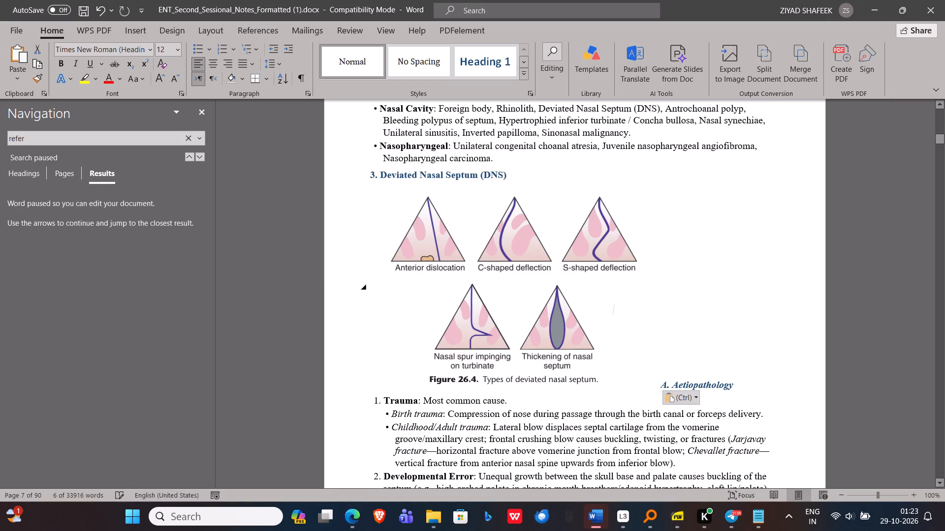
{"action": "key", "text": "Return"}
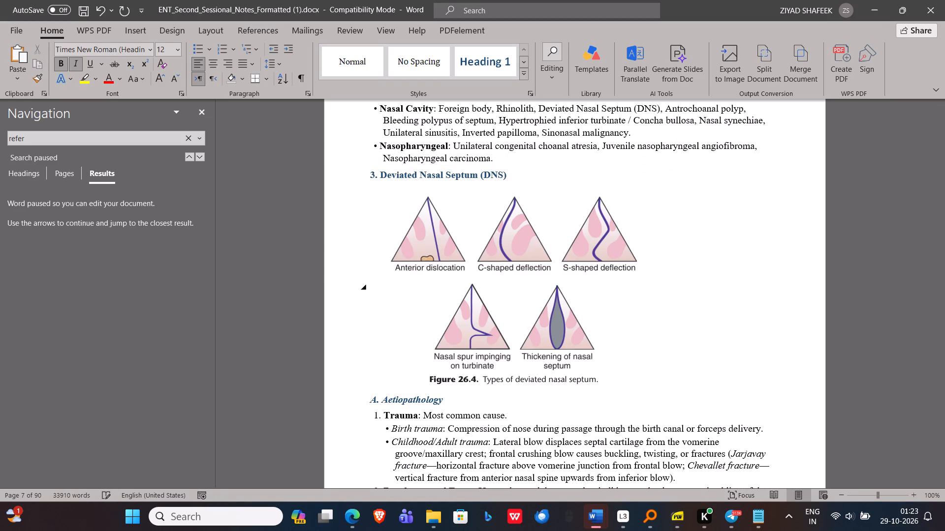
{"action": "left_click", "coordinate": [637, 387]}
{"action": "left_click_drag", "start_coordinate": [659, 386], "coordinate": [613, 369]}
Find the next "refer" placeholder, search the Dhingra PDF for 28.6 and snip the whole life cycle of rhinosporidiosis figure.
{"action": "key", "text": "alt+Tab"}
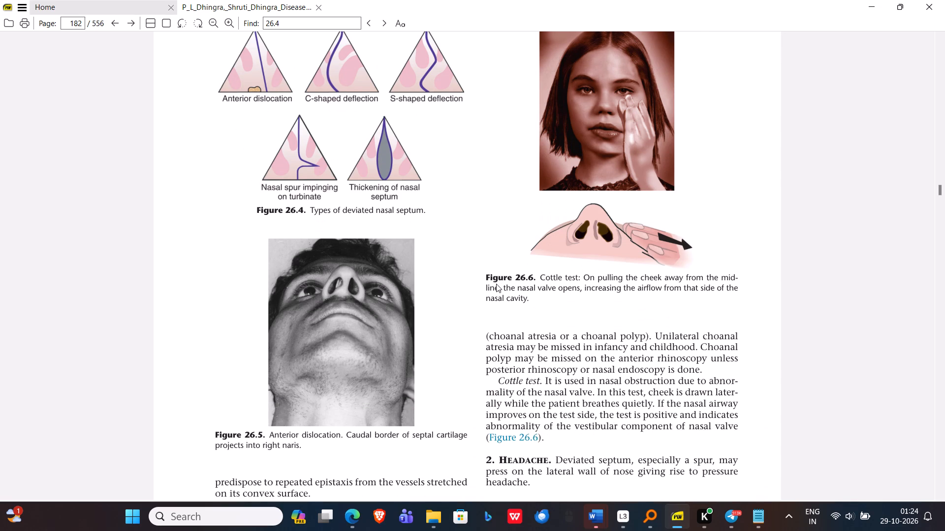
{"action": "left_click", "coordinate": [170, 138]}
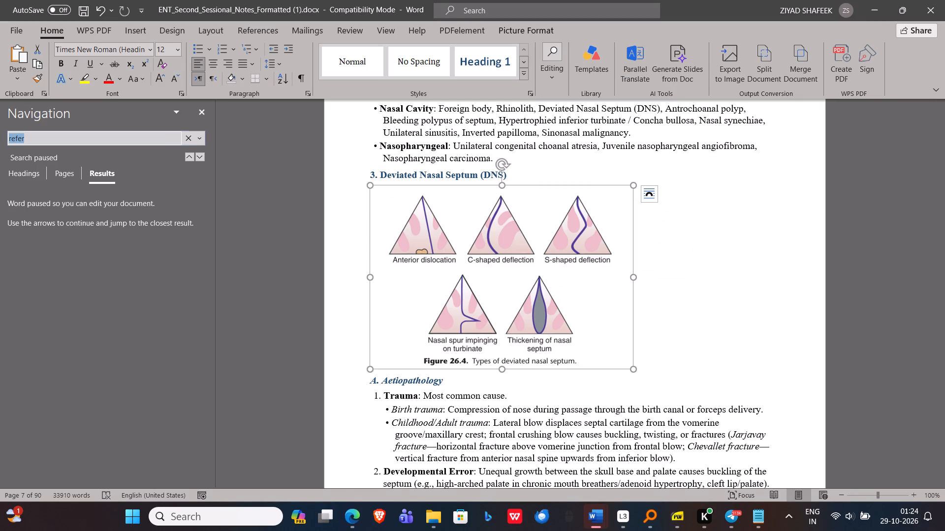
{"action": "key", "text": "Return"}
{"action": "key", "text": "alt+Tab"}
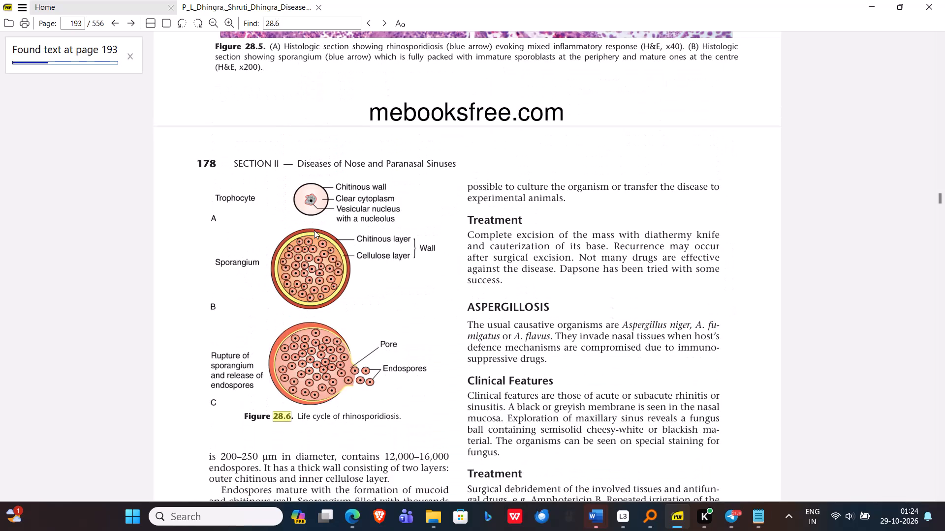
{"action": "left_click_drag", "start_coordinate": [446, 422], "coordinate": [188, 267]}
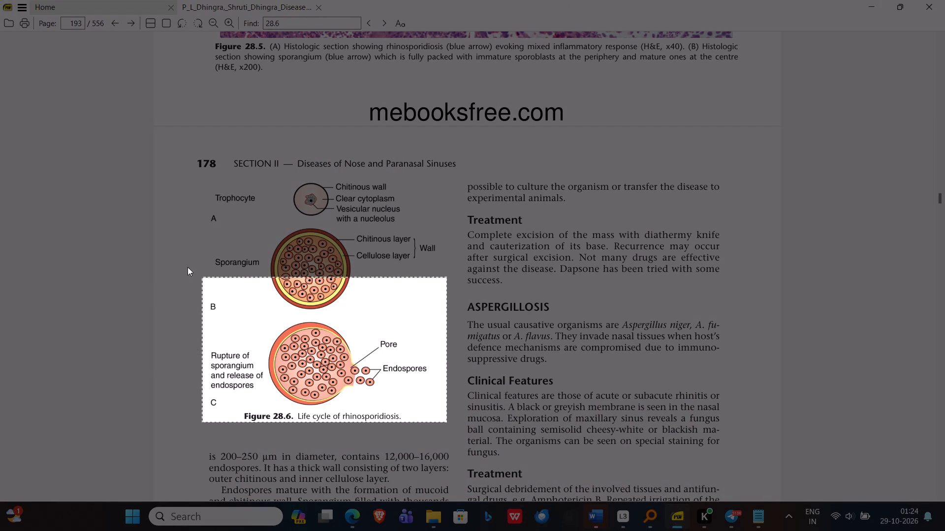
{"action": "left_click_drag", "start_coordinate": [188, 267], "coordinate": [191, 174]}
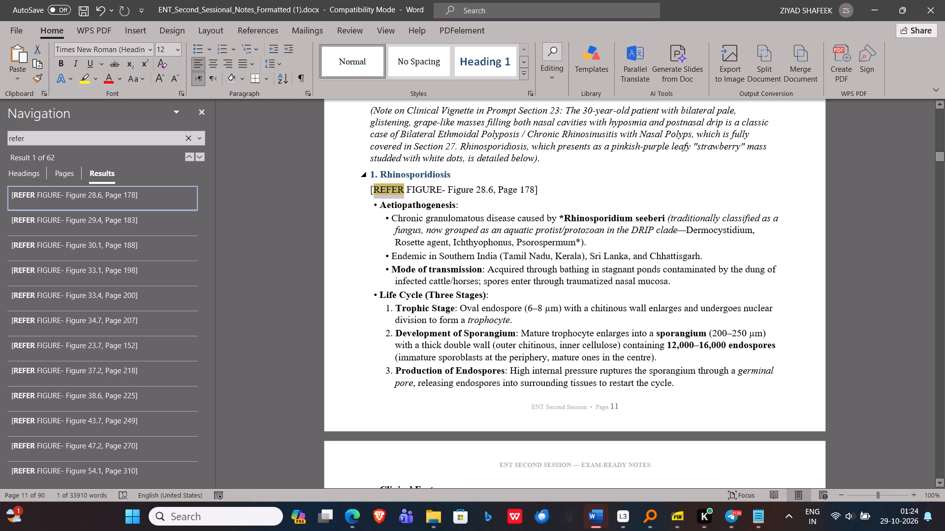
Delete the Figure 28.6 placeholder, paste the snip on a new line below the Rhinosporidiosis heading, and shrink the picture.
{"action": "left_click_drag", "start_coordinate": [541, 190], "coordinate": [370, 189]}
{"action": "key", "text": "BackSpace"}
{"action": "left_click", "coordinate": [458, 173]}
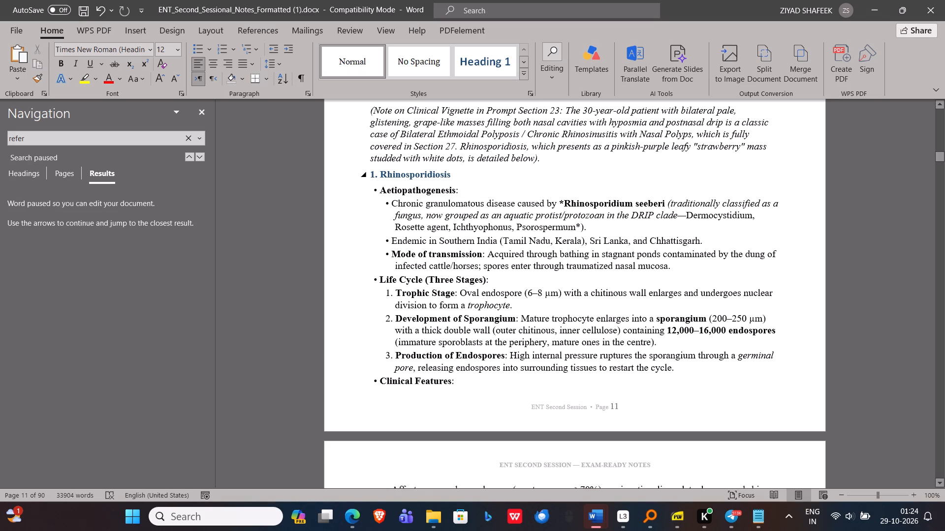
{"action": "key", "text": "Return"}
{"action": "key", "text": "ctrl+v"}
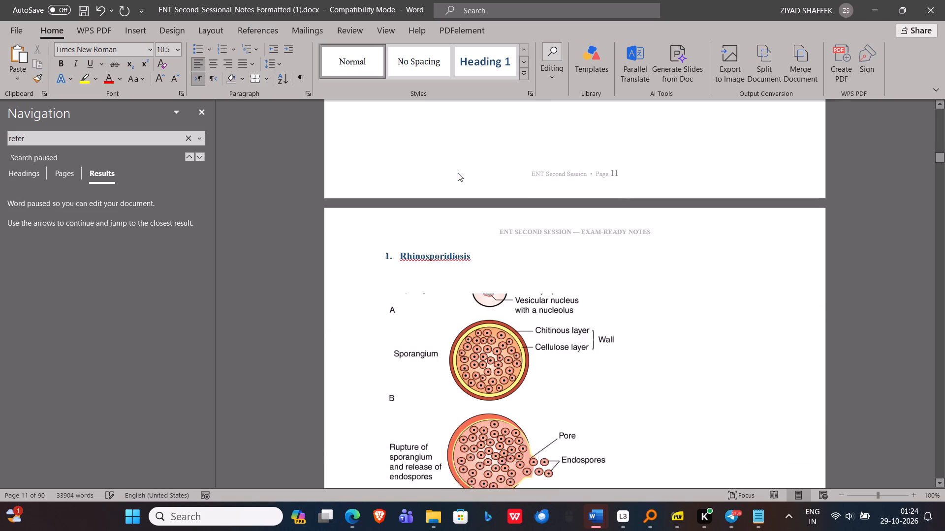
{"action": "left_click", "coordinate": [534, 411]}
{"action": "left_click_drag", "start_coordinate": [623, 468], "coordinate": [587, 442]}
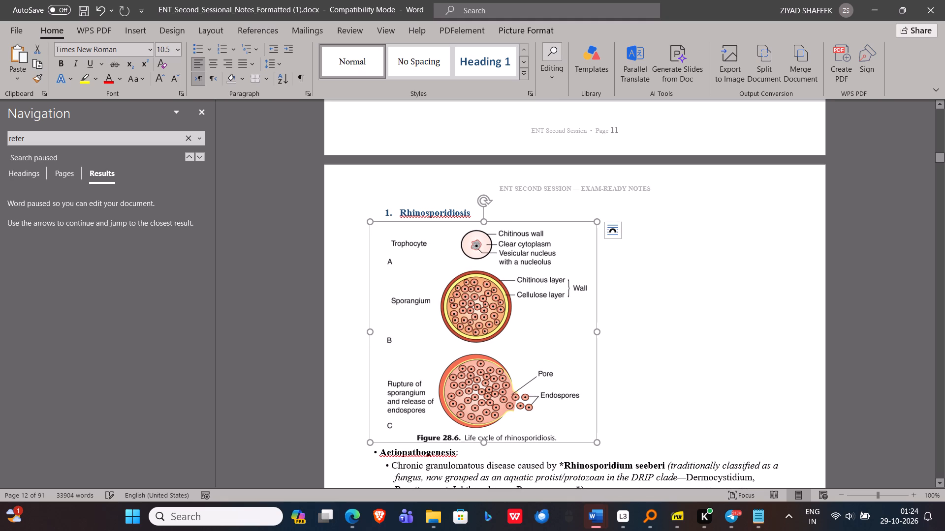
Go to the next "refer" placeholder, search the Dhingra PDF for 29.4 and snip the CSF sites of leakage figure with its caption.
{"action": "left_click", "coordinate": [201, 159]}
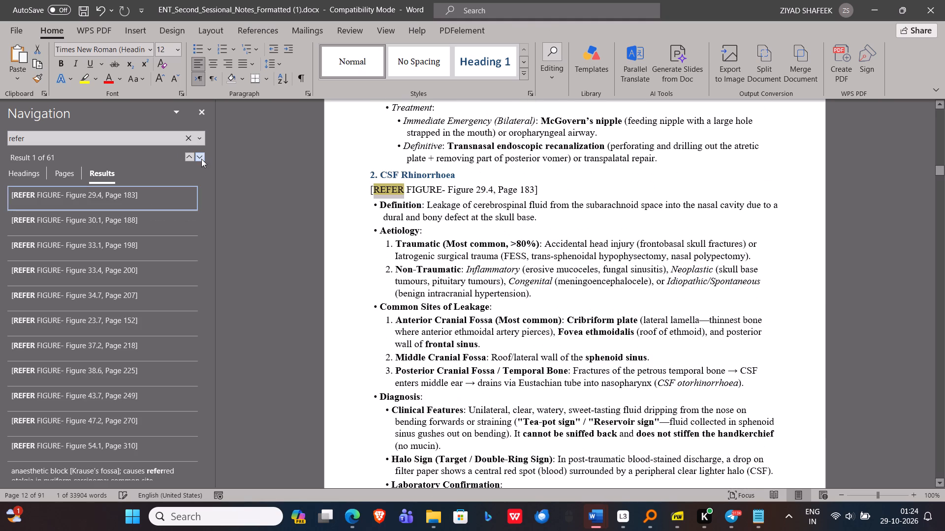
{"action": "key", "text": "alt+Tab"}
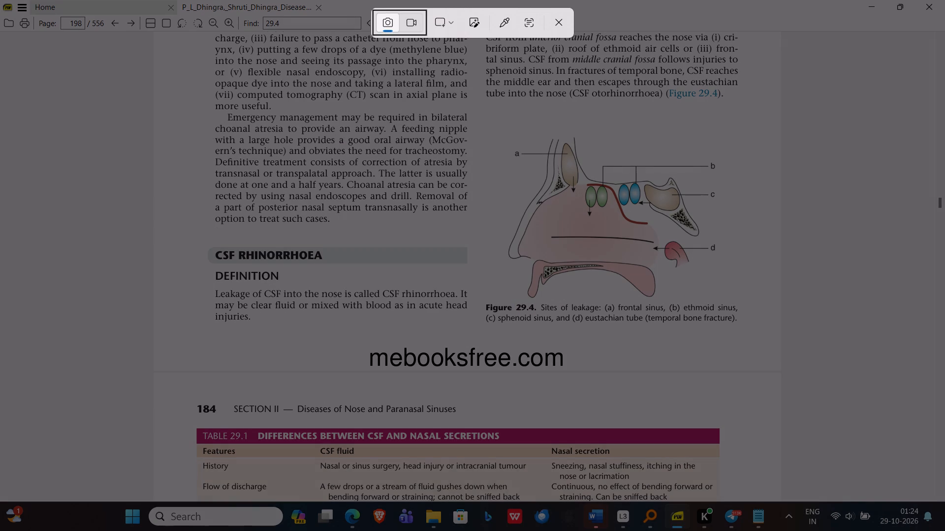
{"action": "left_click_drag", "start_coordinate": [476, 132], "coordinate": [590, 283]}
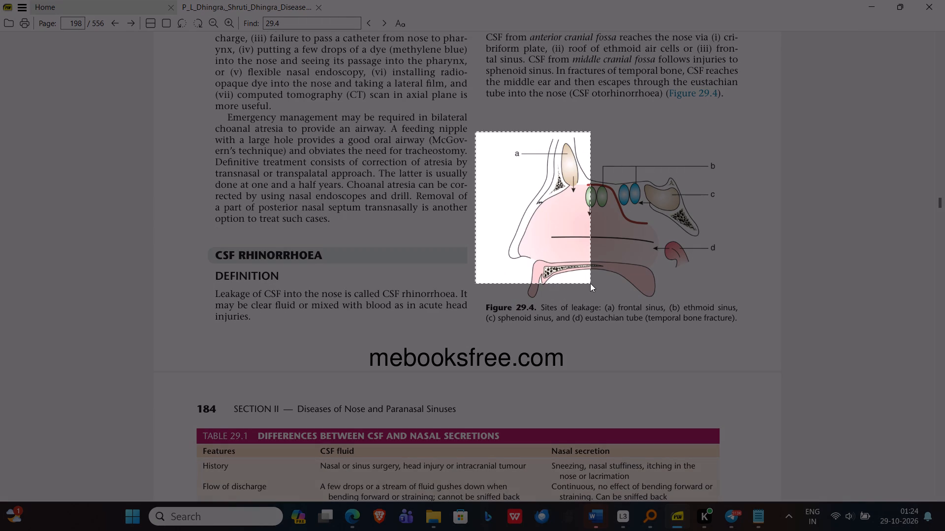
{"action": "left_click_drag", "start_coordinate": [590, 283], "coordinate": [744, 327]}
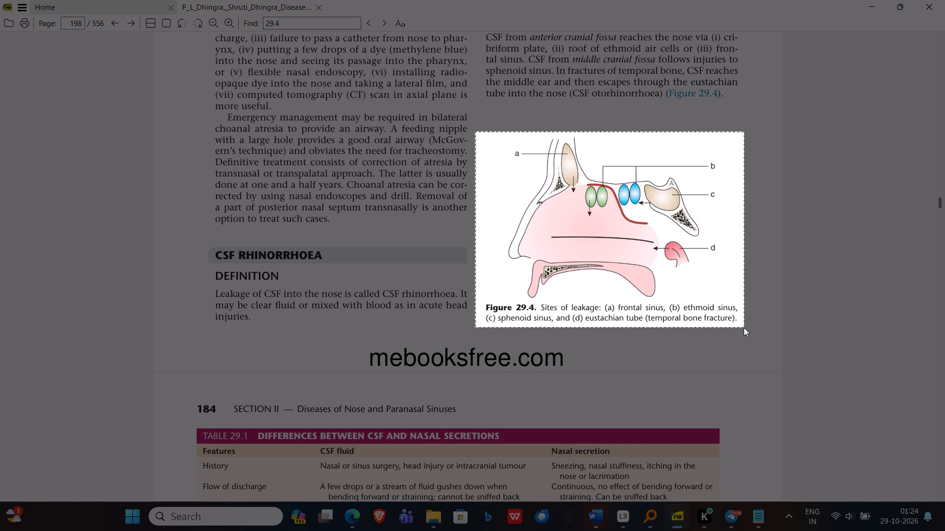
{"action": "left_click_drag", "start_coordinate": [744, 327], "coordinate": [747, 330]}
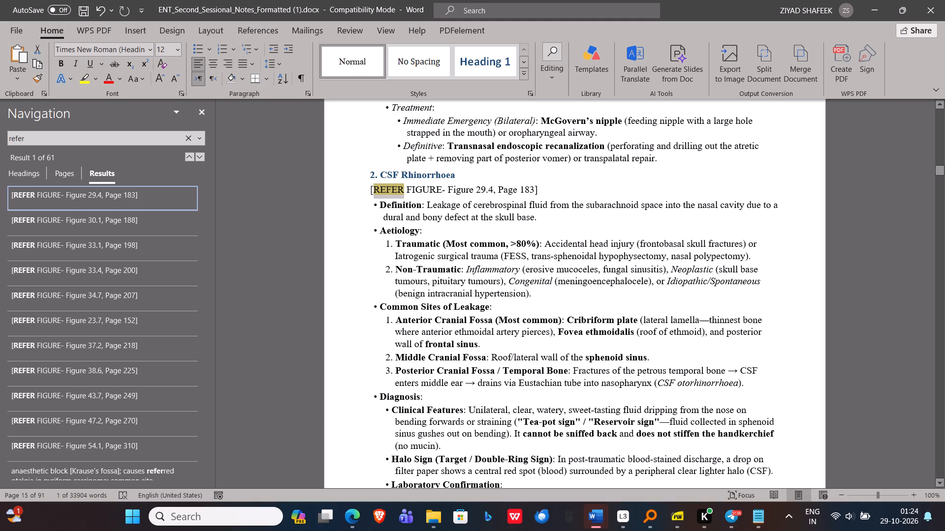
Replace the Figure 29.4 placeholder under CSF Rhinorrhoea with the snip and shrink the picture slightly.
{"action": "left_click_drag", "start_coordinate": [542, 184], "coordinate": [379, 193]}
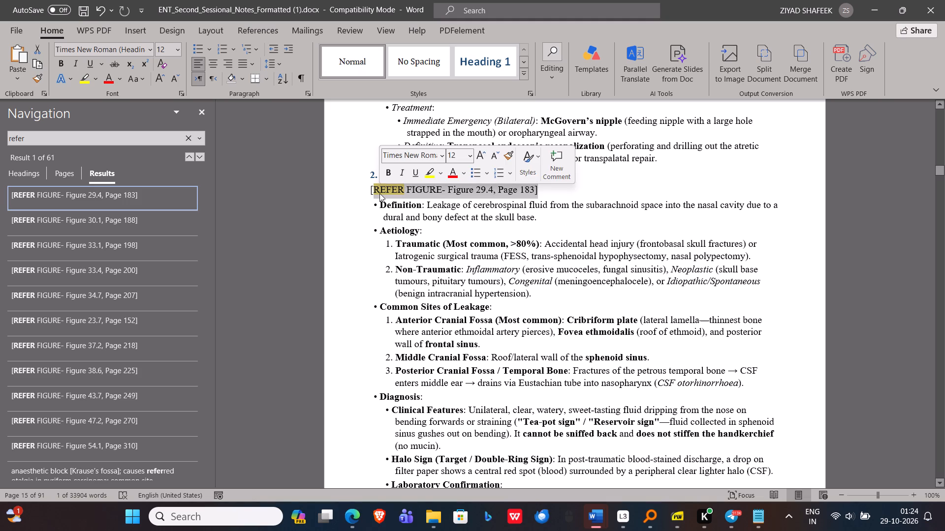
{"action": "key", "text": "BackSpace"}
{"action": "key", "text": "BackSpace"}
{"action": "key", "text": "ctrl+v"}
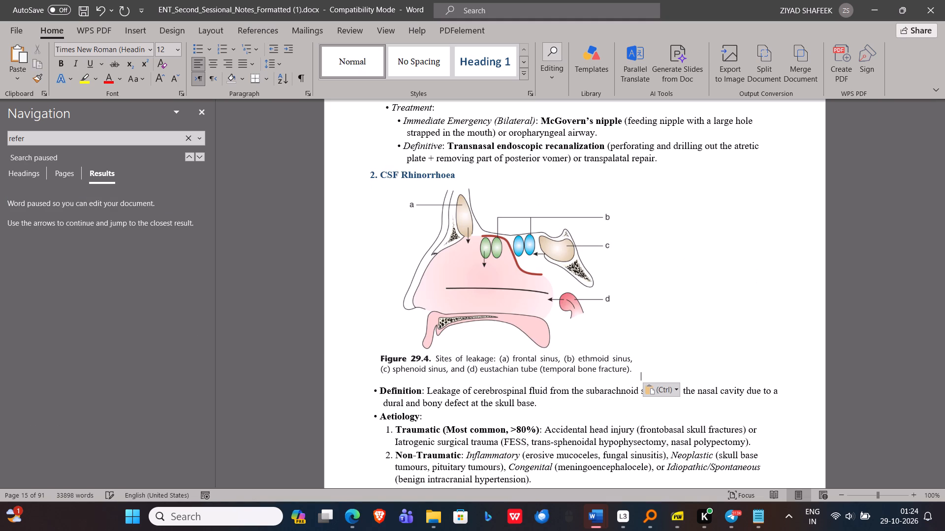
{"action": "left_click", "coordinate": [482, 291]}
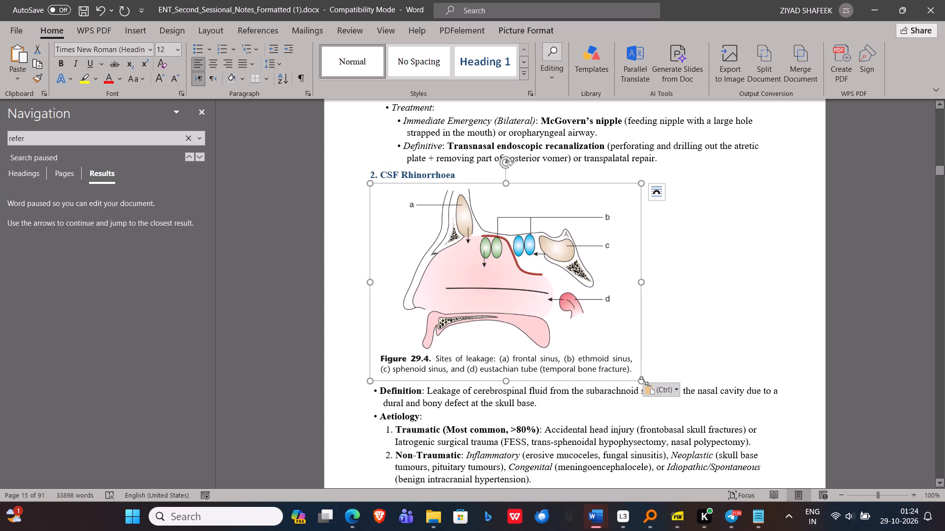
{"action": "left_click_drag", "start_coordinate": [641, 380], "coordinate": [625, 373]}
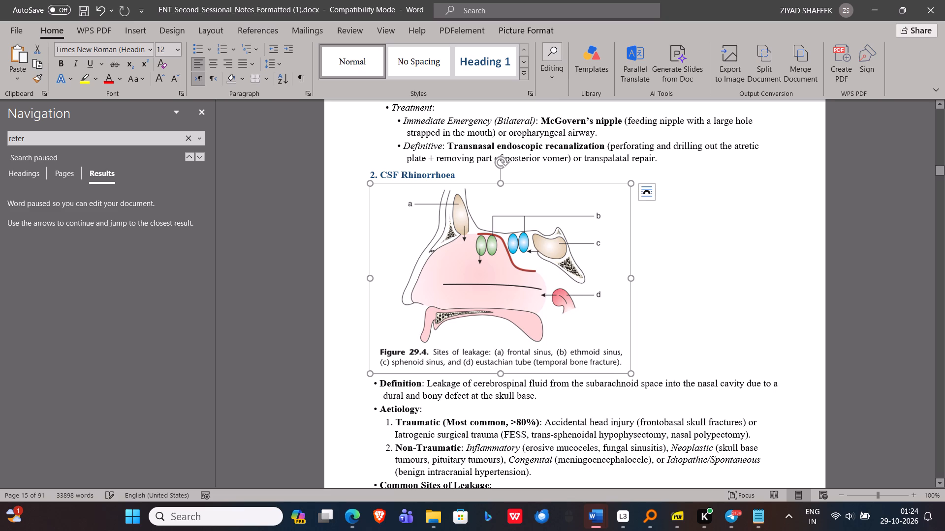
Go to the next "refer" placeholder, search the Dhingra PDF for 30.1 and snip both parts of the IgE antibody figure with its caption.
{"action": "left_click", "coordinate": [199, 156]}
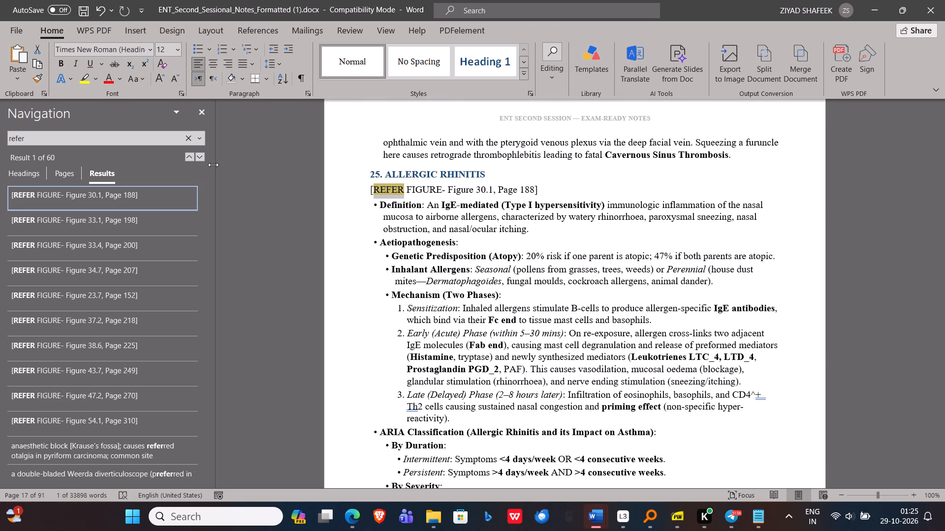
{"action": "key", "text": "alt+Tab"}
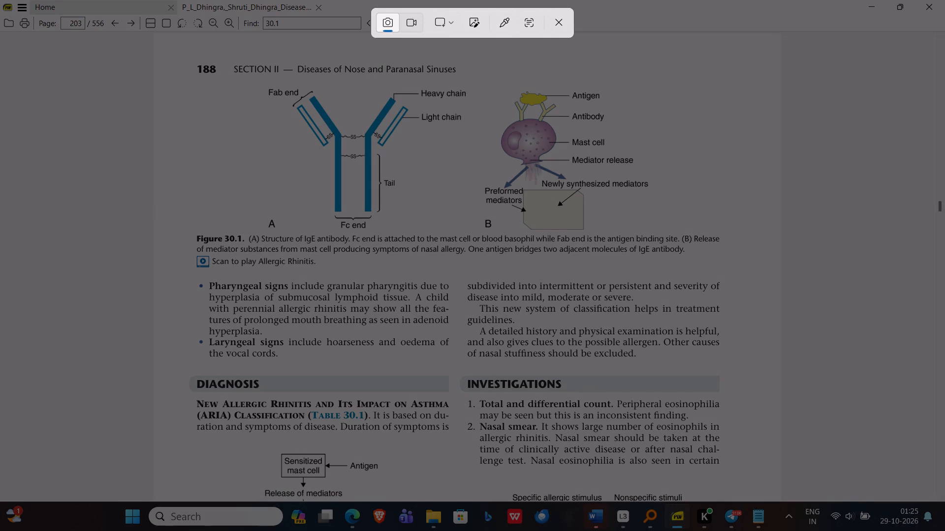
{"action": "left_click_drag", "start_coordinate": [188, 82], "coordinate": [737, 265]}
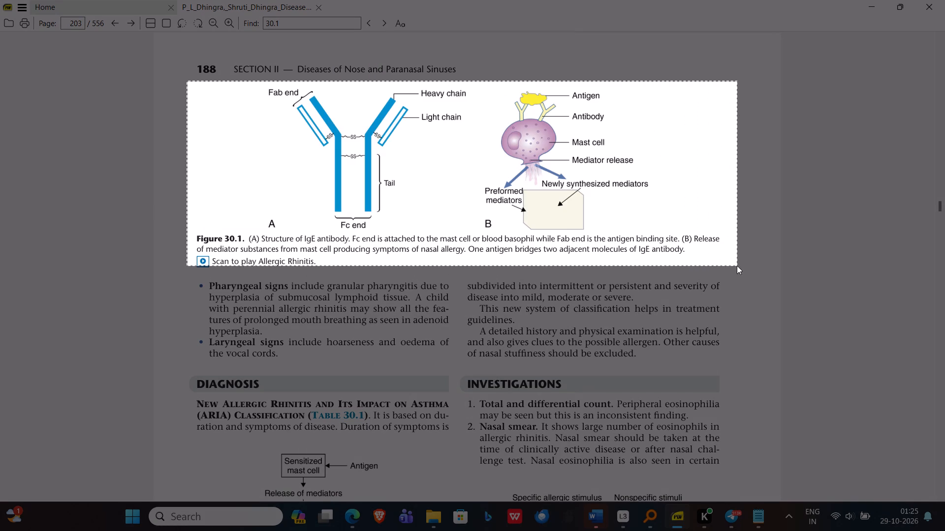
{"action": "left_click_drag", "start_coordinate": [737, 265], "coordinate": [732, 268]}
{"action": "key", "text": "alt+Tab"}
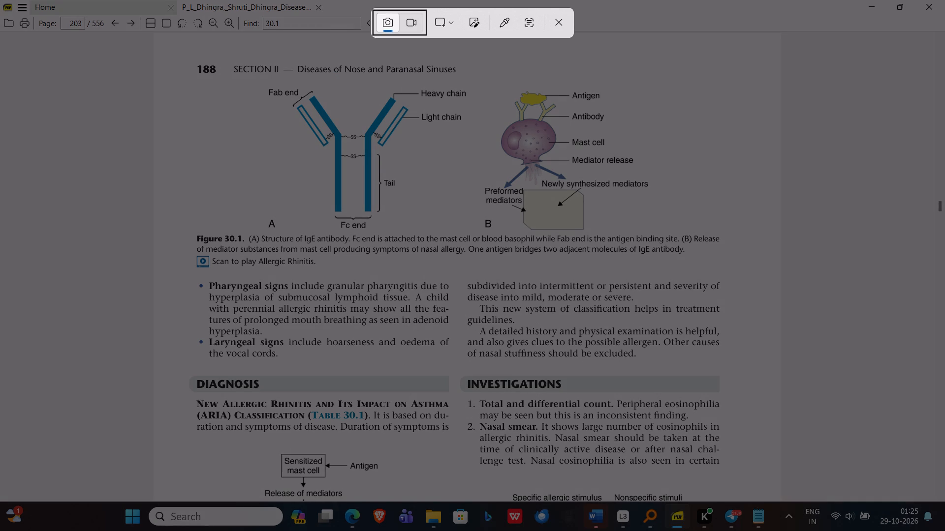
{"action": "left_click_drag", "start_coordinate": [730, 266], "coordinate": [192, 83]}
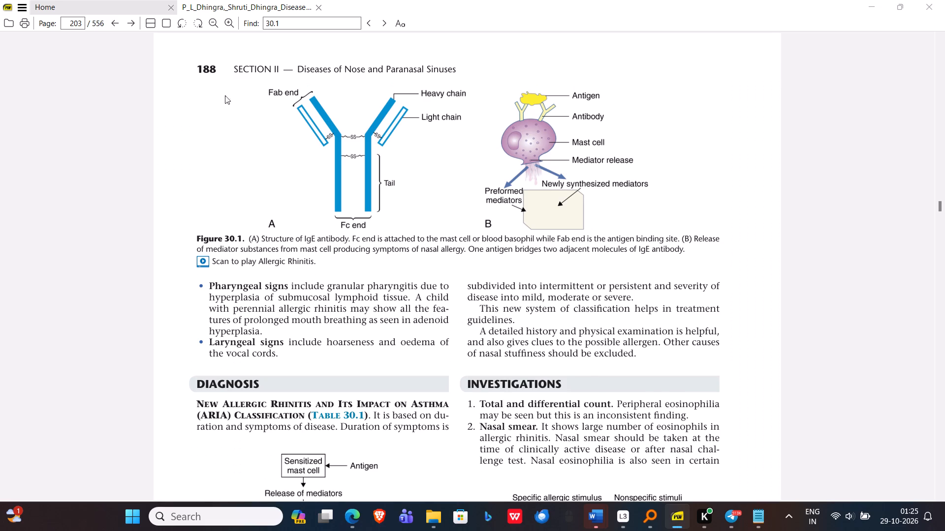
Replace the Figure 30.1 placeholder under Allergic Rhinitis with the snip and enlarge the picture slightly.
{"action": "left_click_drag", "start_coordinate": [583, 193], "coordinate": [336, 190]}
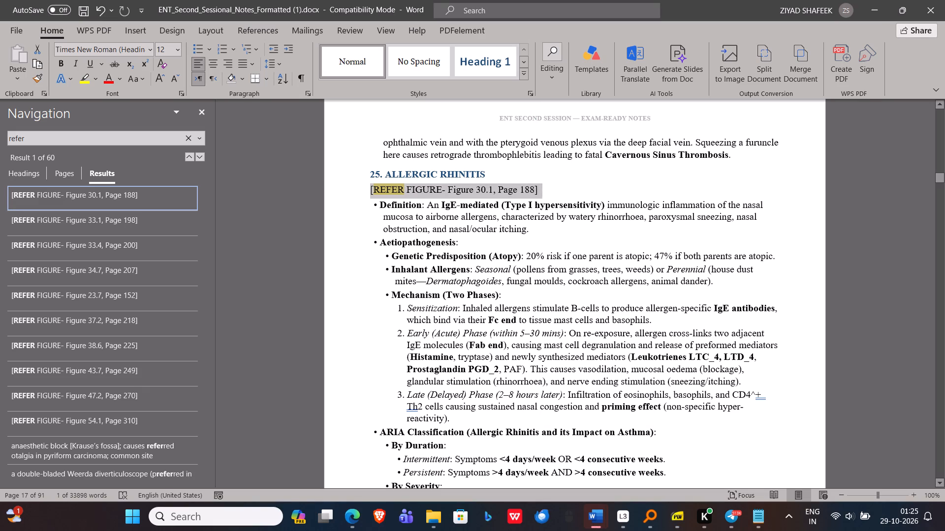
{"action": "left_click_drag", "start_coordinate": [336, 190], "coordinate": [336, 190]}
{"action": "key", "text": "ctrl+v"}
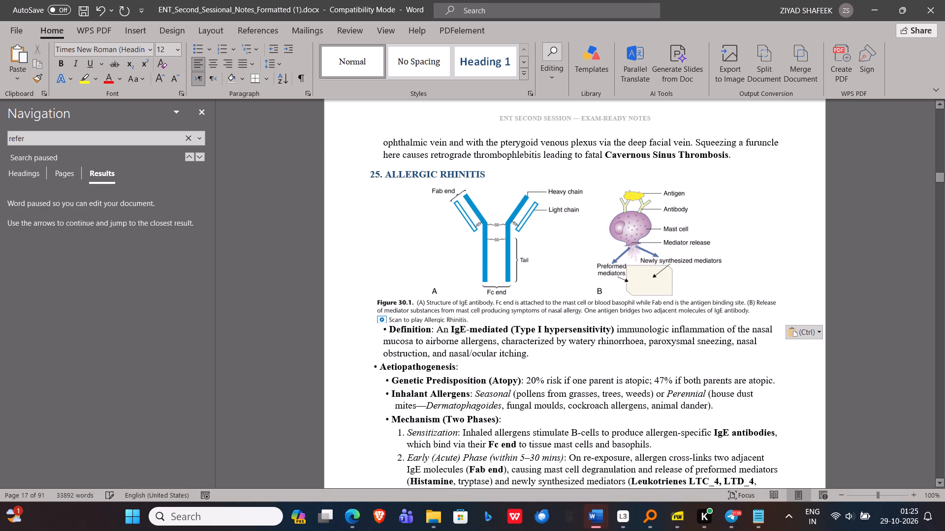
{"action": "left_click", "coordinate": [635, 257]}
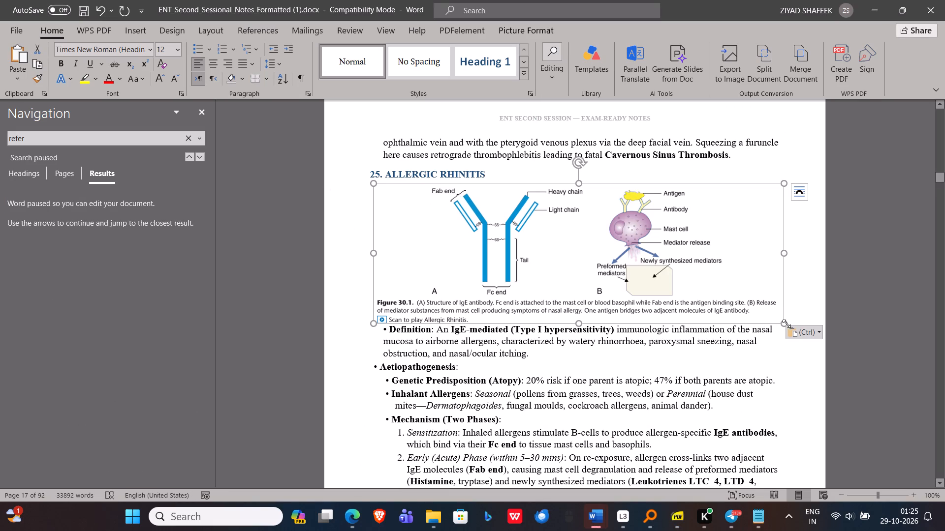
{"action": "left_click_drag", "start_coordinate": [785, 324], "coordinate": [791, 331]}
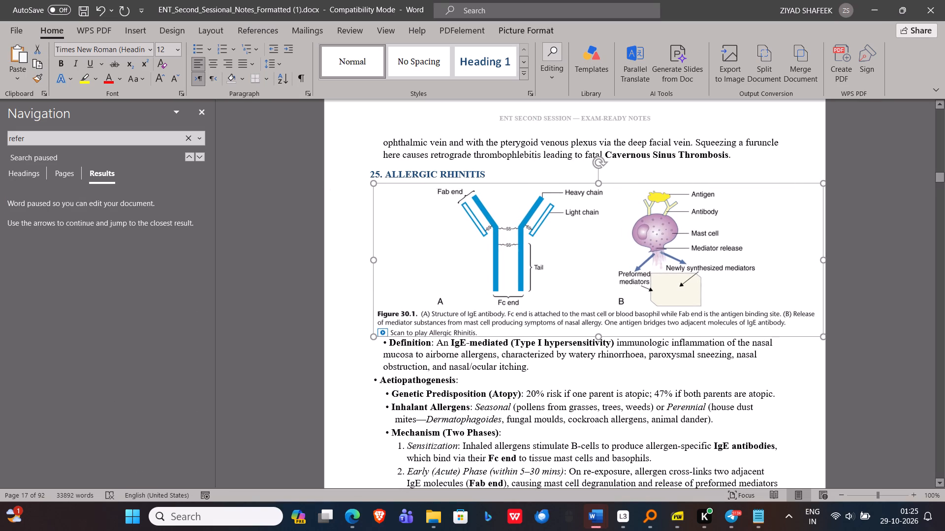
{"action": "left_click_drag", "start_coordinate": [791, 331], "coordinate": [793, 333]}
Go to the next "refer" placeholder, search the Dhingra PDF for 33.1 and snip the nasal septum blood supply figure with its caption.
{"action": "key", "text": "alt+Tab"}
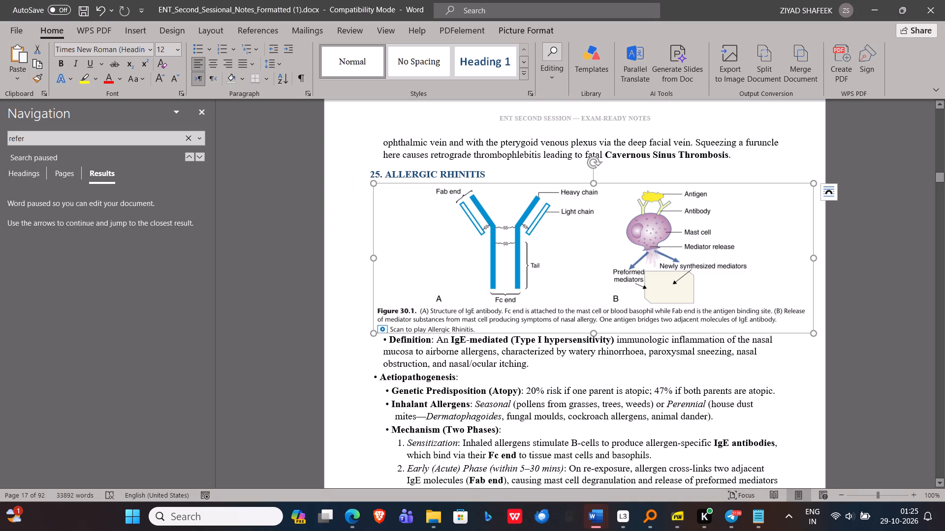
{"action": "left_click", "coordinate": [204, 155]}
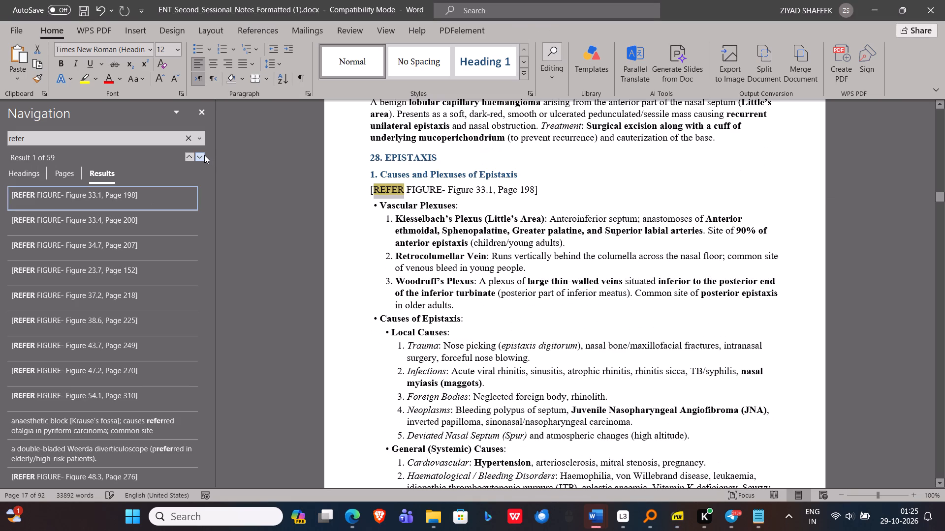
{"action": "key", "text": "alt+Tab"}
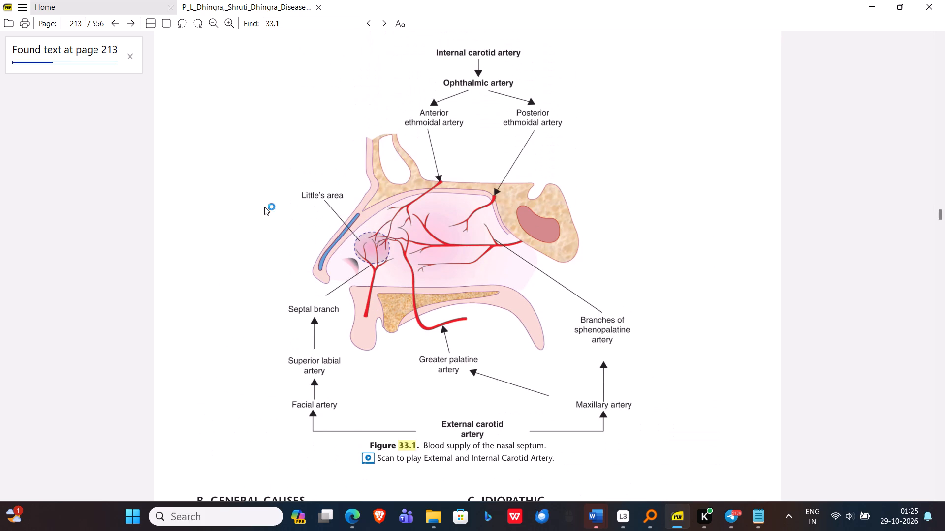
{"action": "left_click_drag", "start_coordinate": [267, 42], "coordinate": [539, 437]}
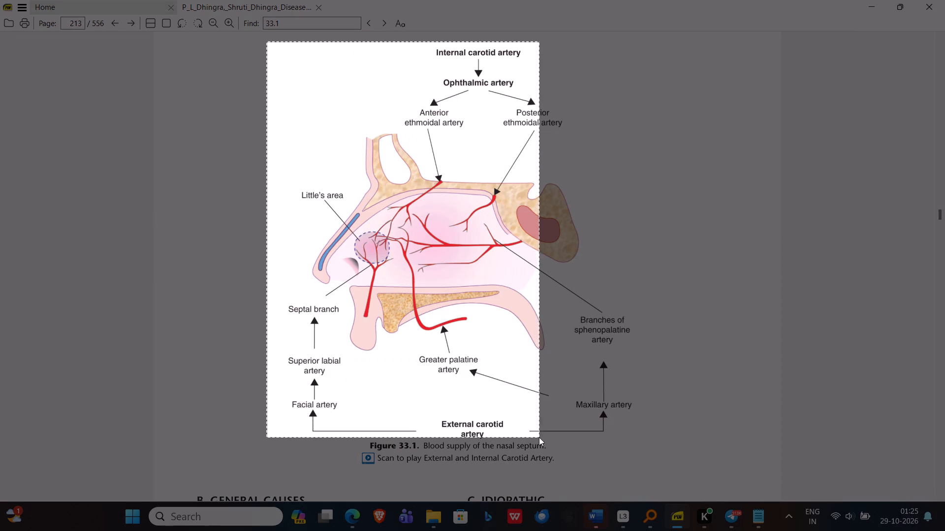
{"action": "left_click_drag", "start_coordinate": [539, 437], "coordinate": [637, 465]}
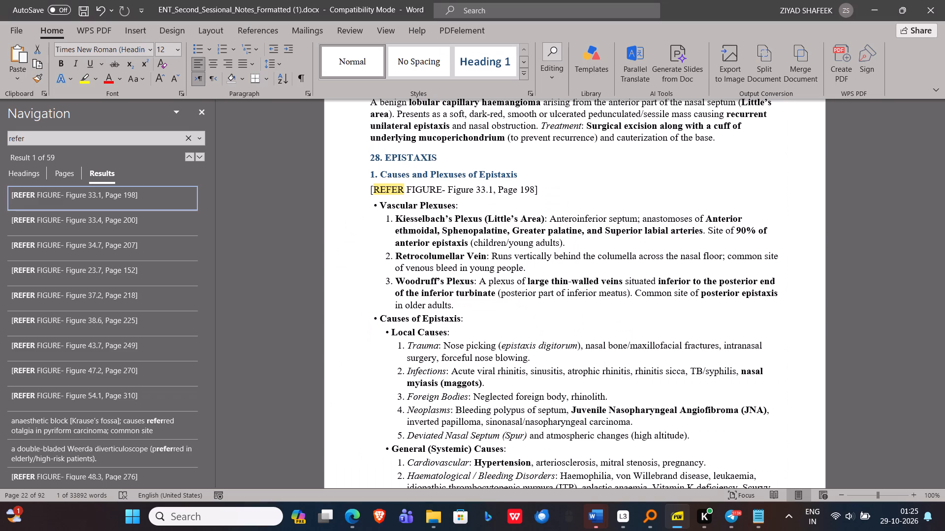
Replace the Figure 33.1 placeholder under Causes and Plexuses of Epistaxis with the snip and shrink the picture.
{"action": "left_click_drag", "start_coordinate": [553, 188], "coordinate": [376, 185]}
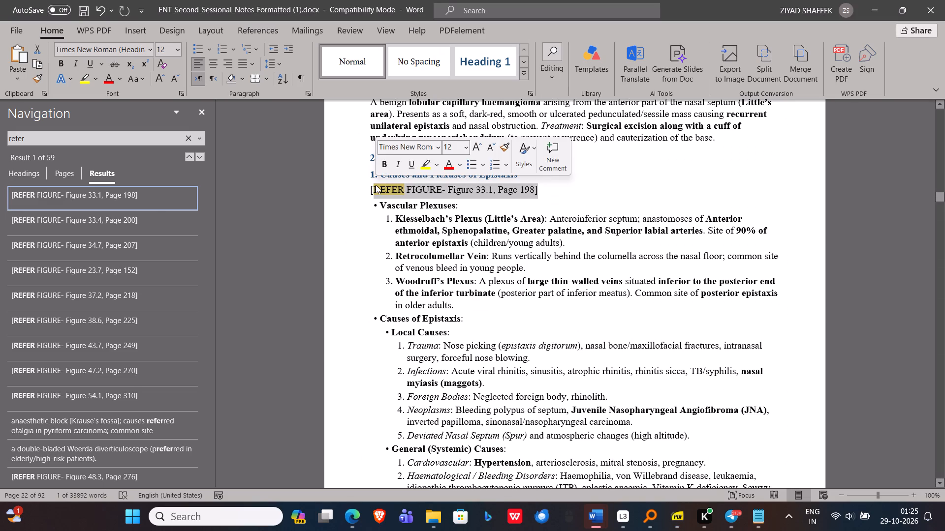
{"action": "key", "text": "BackSpace"}
{"action": "key", "text": "BackSpace"}
{"action": "key", "text": "ctrl+v"}
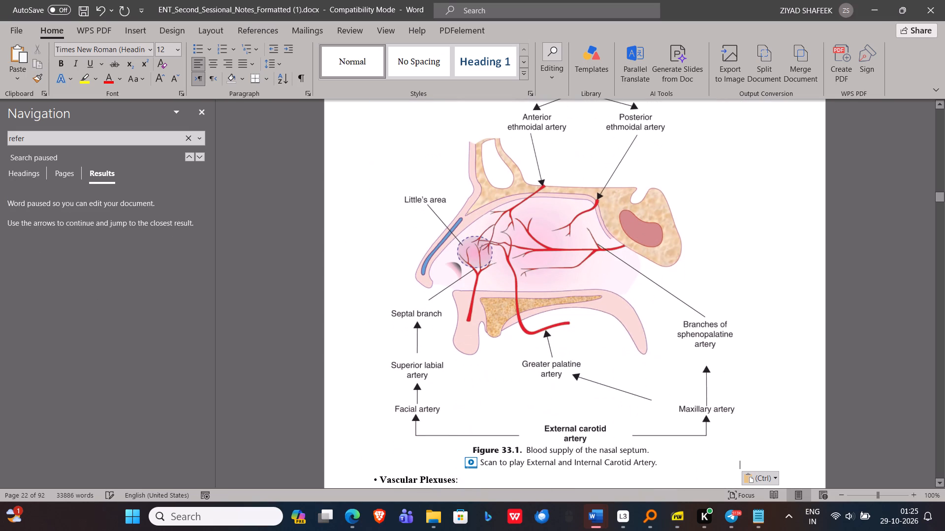
{"action": "left_click", "coordinate": [579, 306]}
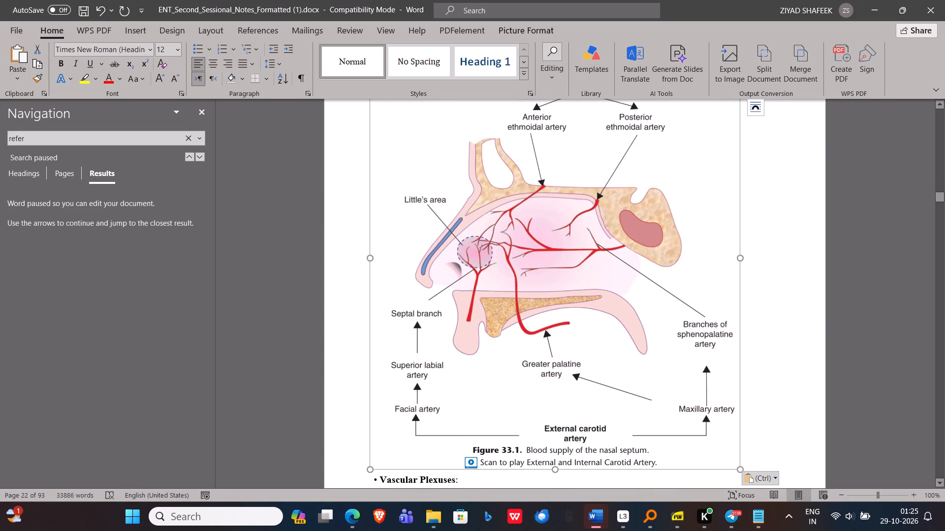
{"action": "left_click_drag", "start_coordinate": [740, 467], "coordinate": [685, 420]}
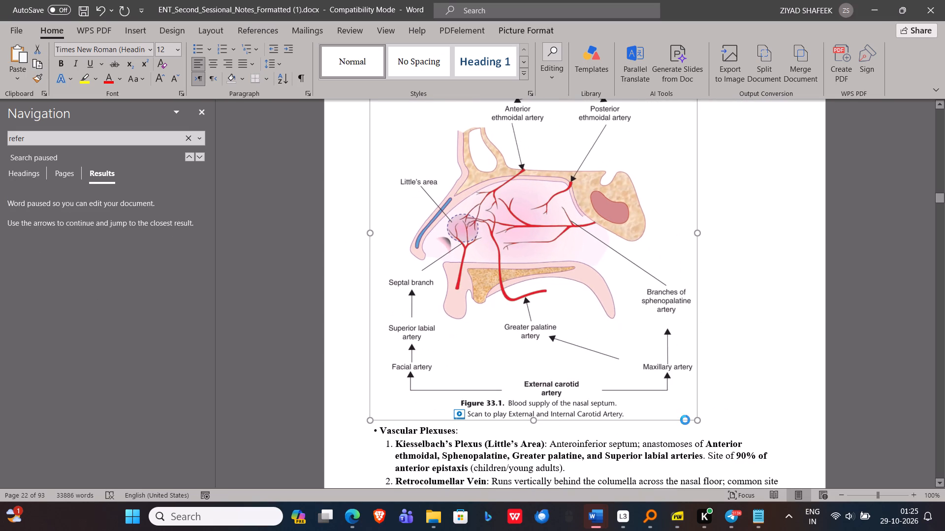
Go to the next "refer" placeholder, find Figure 33.4 in the Dhingra PDF and snip the postnasal pack technique figure with its caption.
{"action": "left_click", "coordinate": [202, 155]}
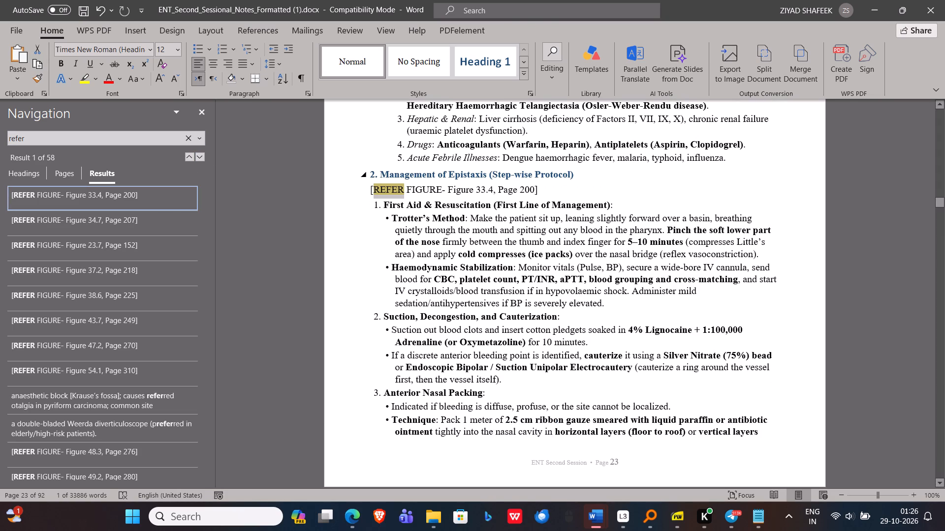
{"action": "key", "text": "alt+Tab"}
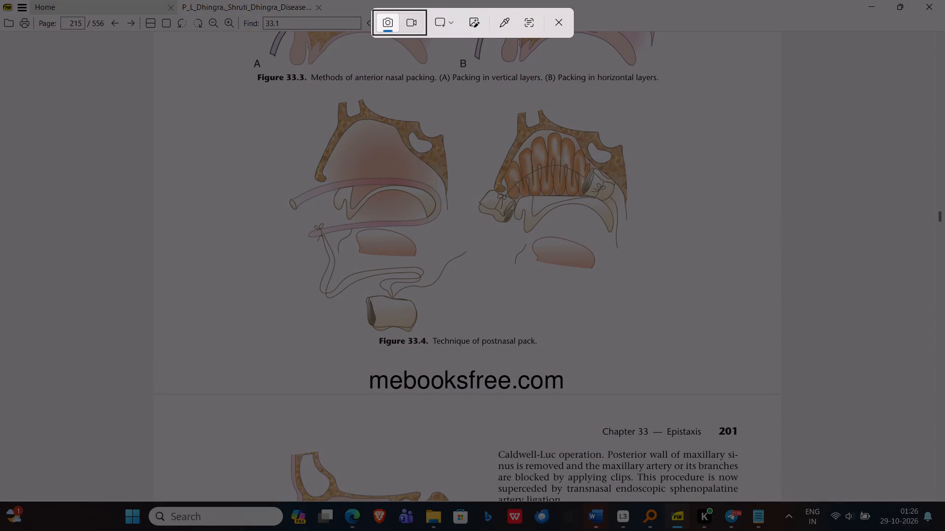
{"action": "left_click_drag", "start_coordinate": [641, 351], "coordinate": [280, 85]}
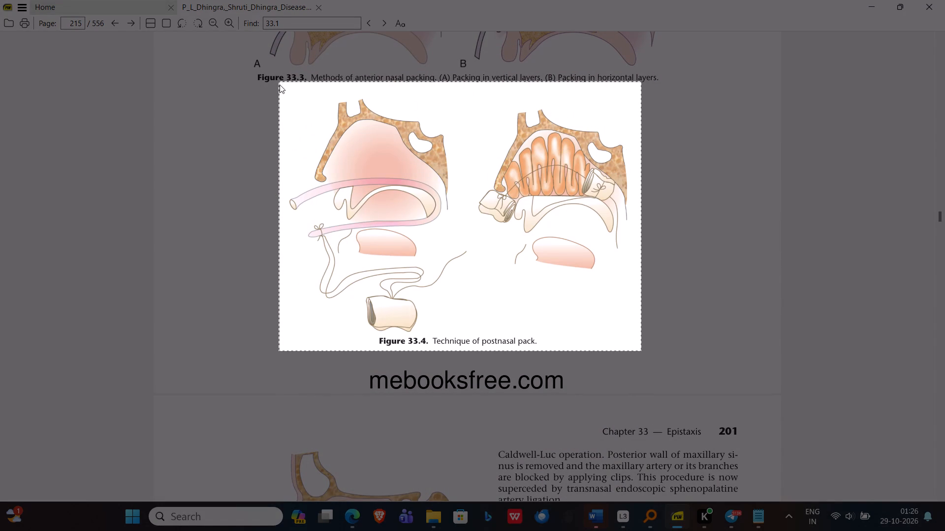
{"action": "left_click_drag", "start_coordinate": [280, 85], "coordinate": [275, 93]}
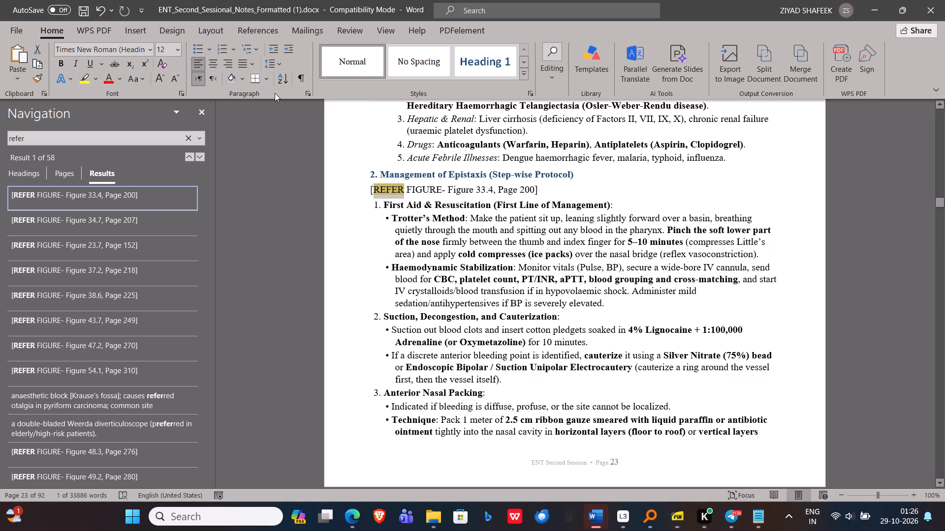
Replace the Figure 33.4 placeholder with the snip, move it onto its own line below the Management of Epistaxis heading, and shrink the picture.
{"action": "left_click_drag", "start_coordinate": [543, 192], "coordinate": [407, 200]}
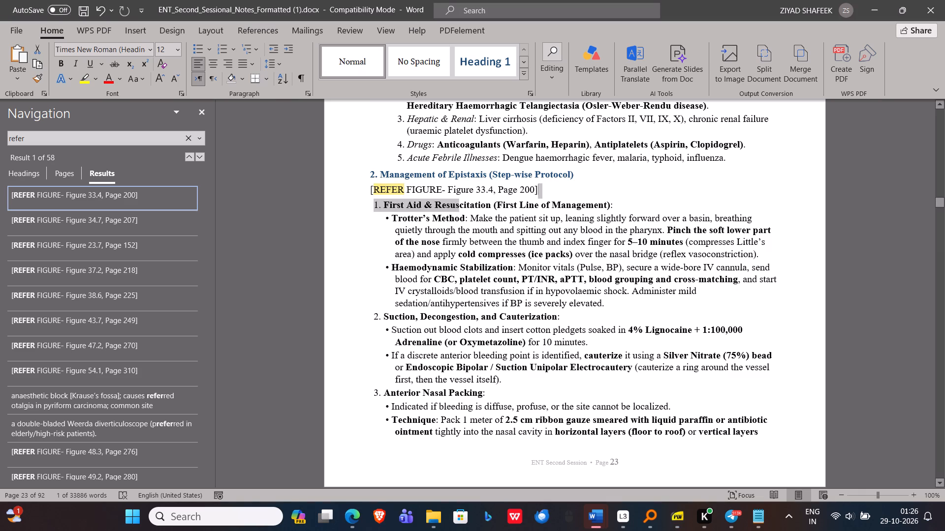
{"action": "left_click_drag", "start_coordinate": [407, 200], "coordinate": [367, 189]}
{"action": "key", "text": "ctrl+v"}
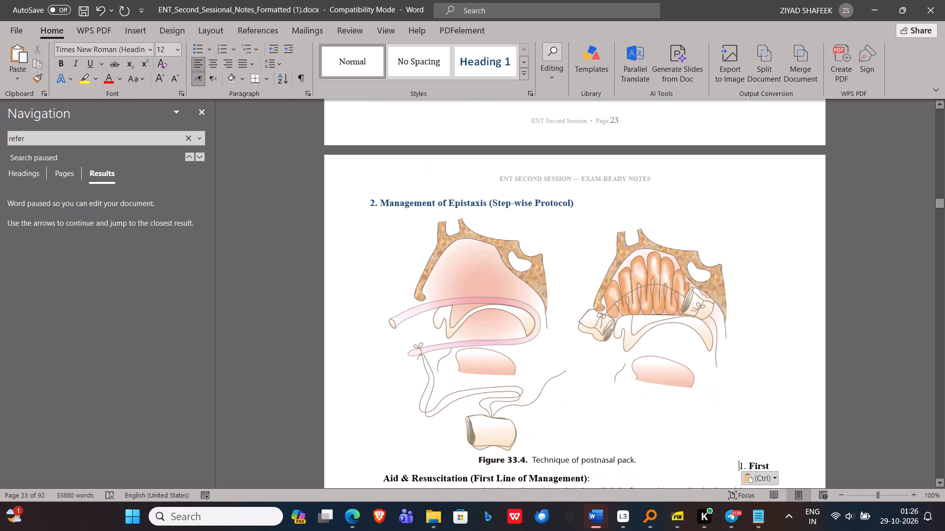
{"action": "left_click", "coordinate": [476, 296]}
{"action": "key", "text": "ctrl+x"}
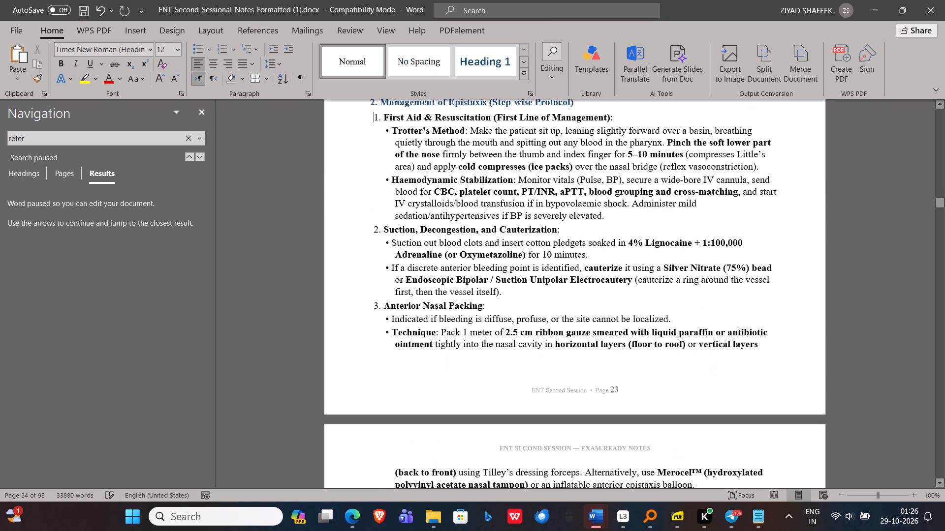
{"action": "scroll", "coordinate": [561, 239], "scroll_direction": "up", "scroll_amount": 1}
{"action": "left_click", "coordinate": [630, 159]}
{"action": "key", "text": "Return"}
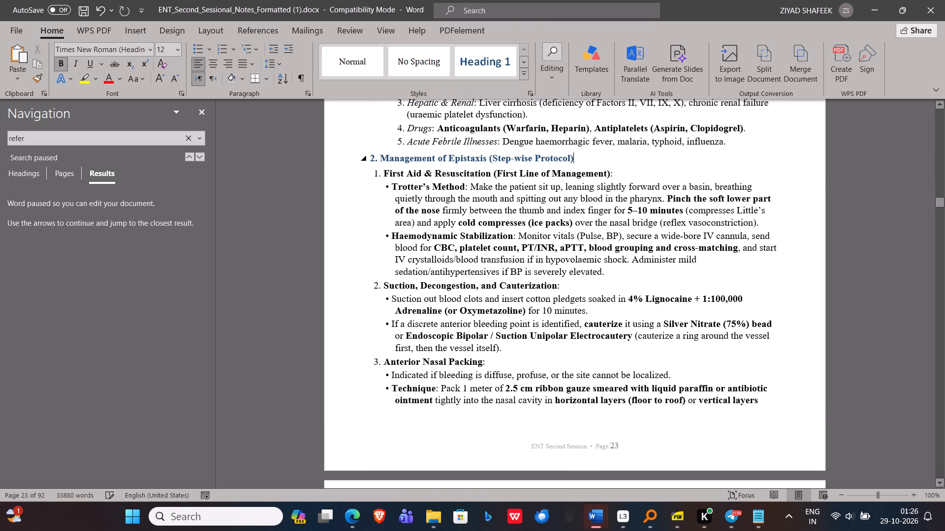
{"action": "key", "text": "ctrl+v"}
{"action": "left_click", "coordinate": [580, 312]}
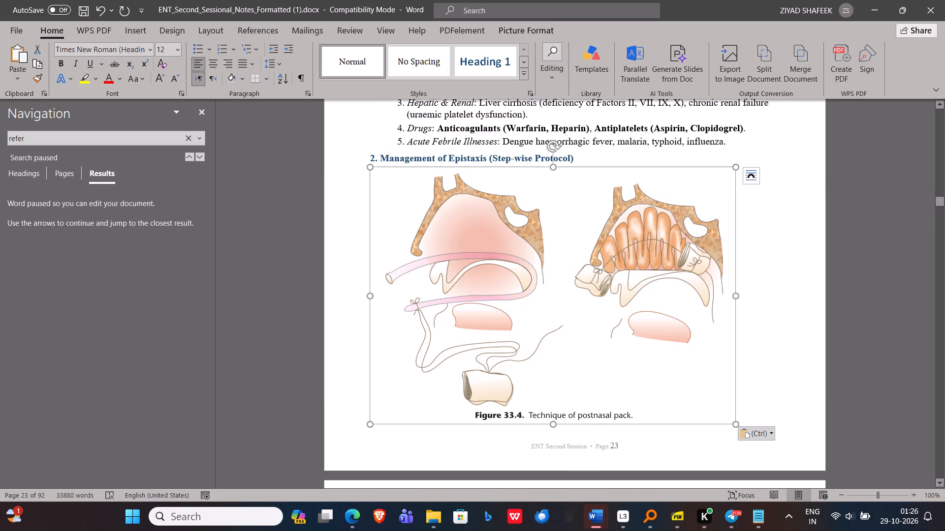
{"action": "left_click_drag", "start_coordinate": [734, 423], "coordinate": [701, 394]}
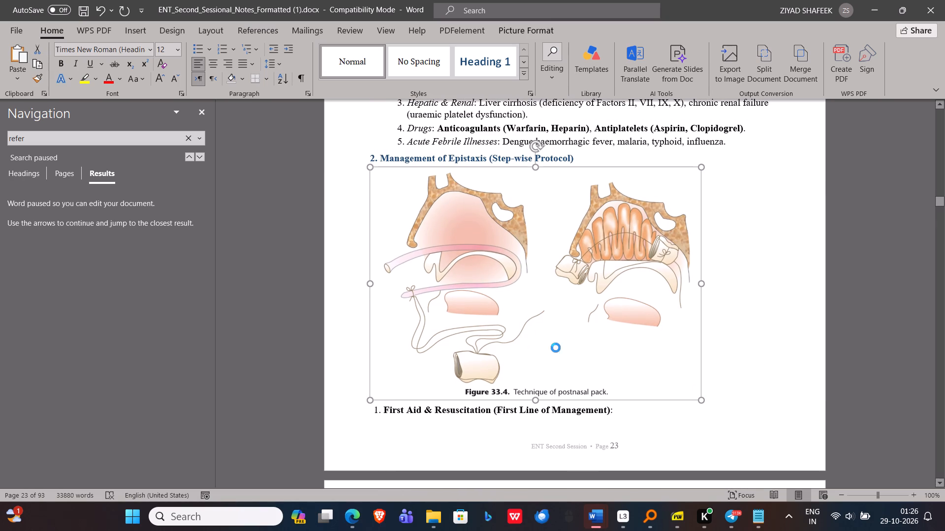
Go to the next "refer" placeholder, search the Dhingra PDF for 34.7 and snip the fractures of maxilla figure with its caption.
{"action": "left_click", "coordinate": [200, 156]}
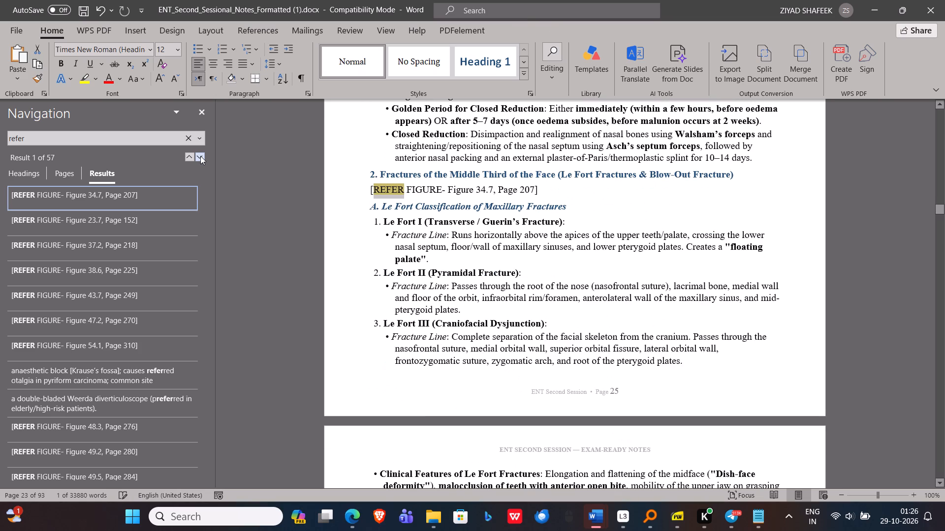
{"action": "key", "text": "alt+Tab"}
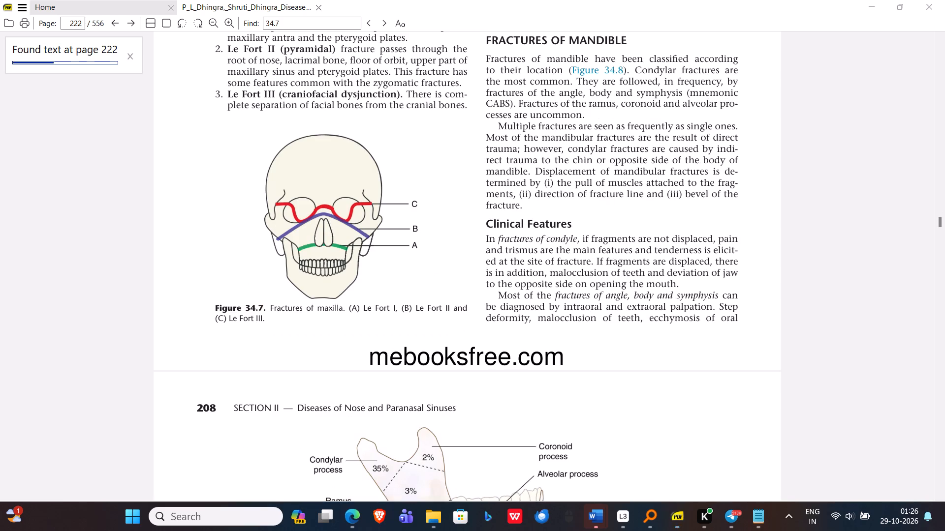
{"action": "left_click_drag", "start_coordinate": [476, 329], "coordinate": [211, 130]}
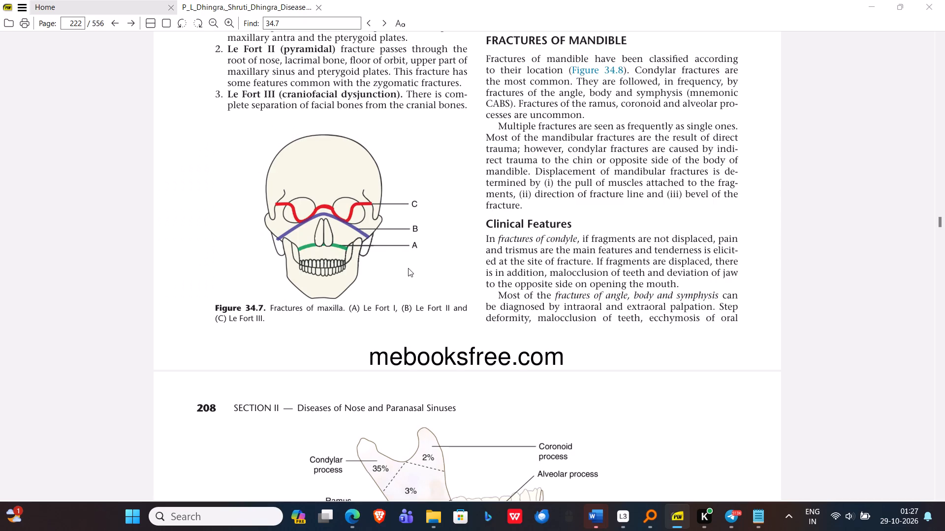
Replace the Figure 34.7 placeholder with the snip, placing it on its own line below the Le Fort Classification of Maxillary Fractures heading.
{"action": "left_click_drag", "start_coordinate": [574, 192], "coordinate": [477, 182]}
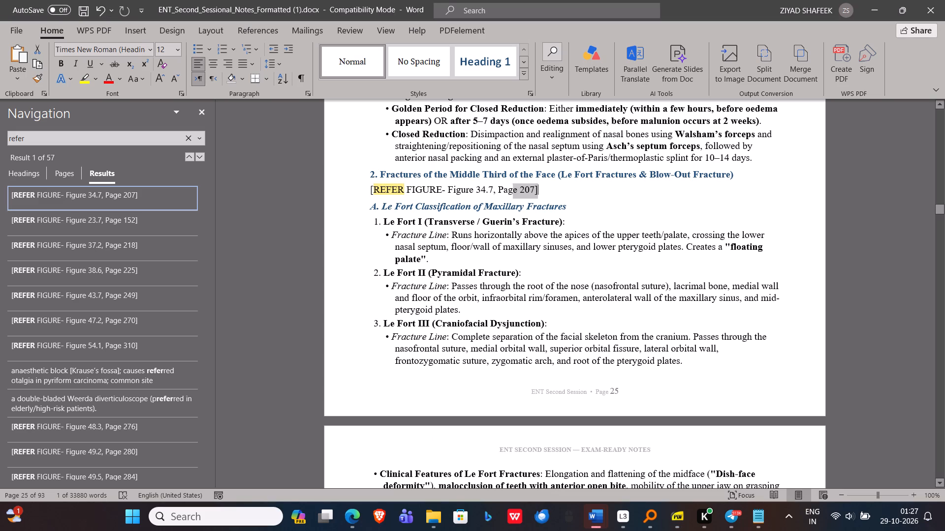
{"action": "left_click_drag", "start_coordinate": [477, 182], "coordinate": [361, 189]}
{"action": "key", "text": "ctrl+v"}
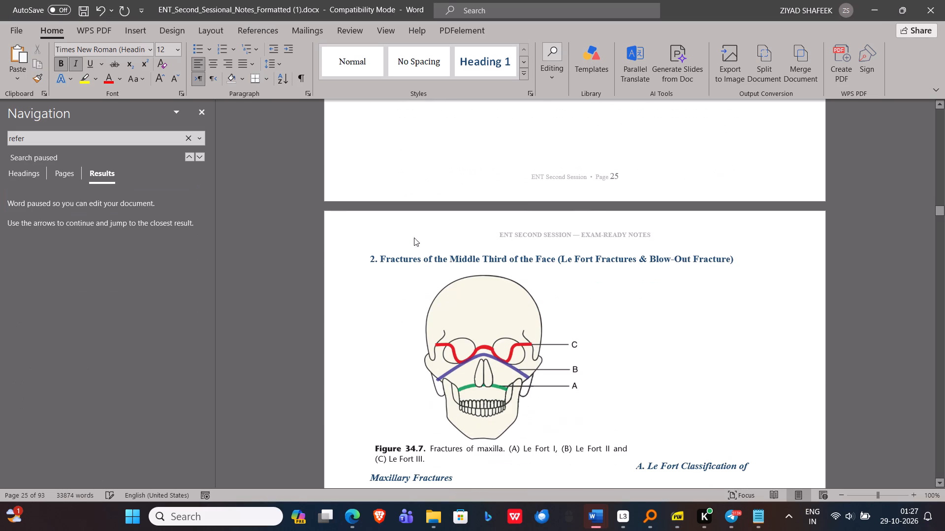
{"action": "left_click", "coordinate": [473, 317]}
{"action": "key", "text": "ctrl+x"}
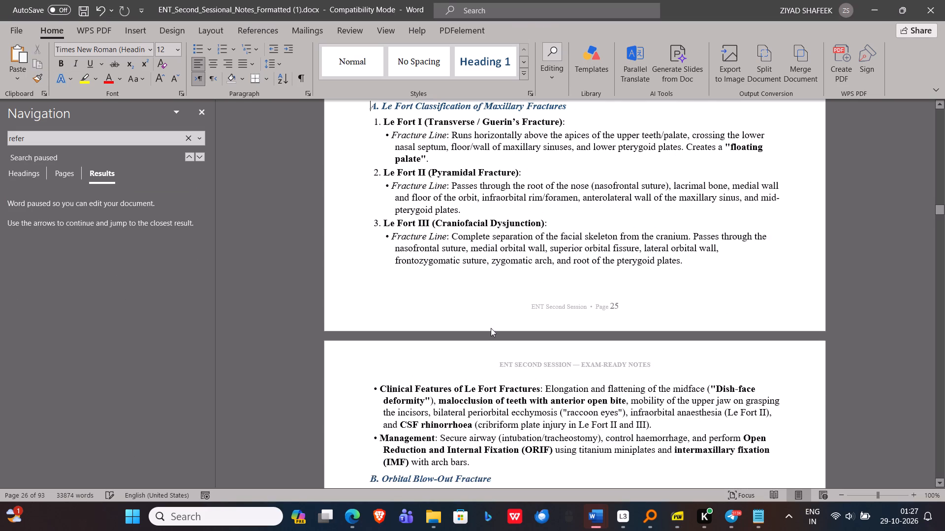
{"action": "left_click", "coordinate": [597, 122]}
{"action": "key", "text": "Return"}
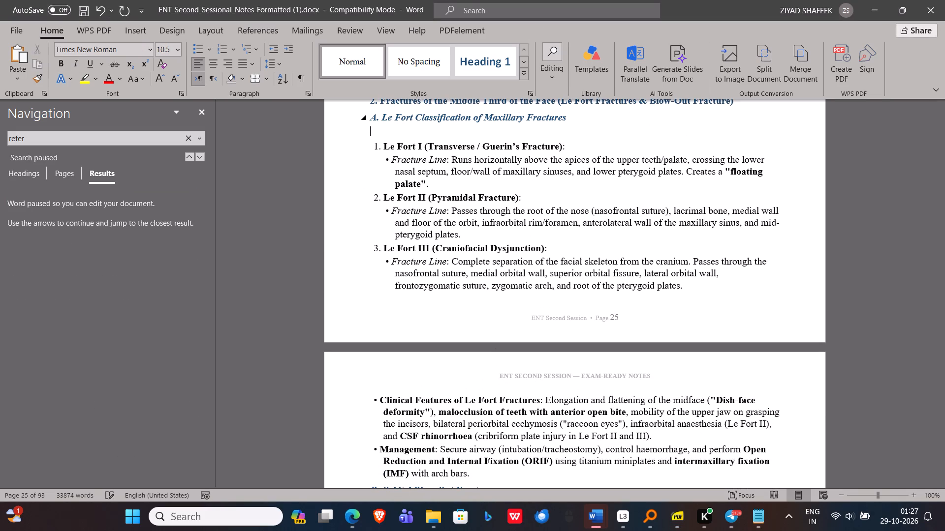
{"action": "key", "text": "ctrl+v"}
{"action": "left_click", "coordinate": [566, 348]}
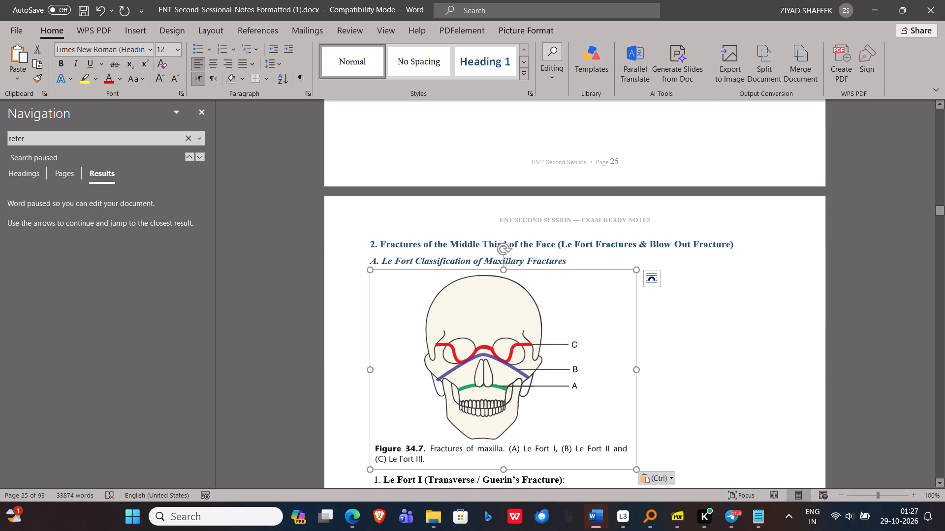
Go to the next "refer" placeholder, search the Dhingra PDF for 23.7 and snip both middle meatus coronal section diagrams with their caption.
{"action": "left_click", "coordinate": [198, 159]}
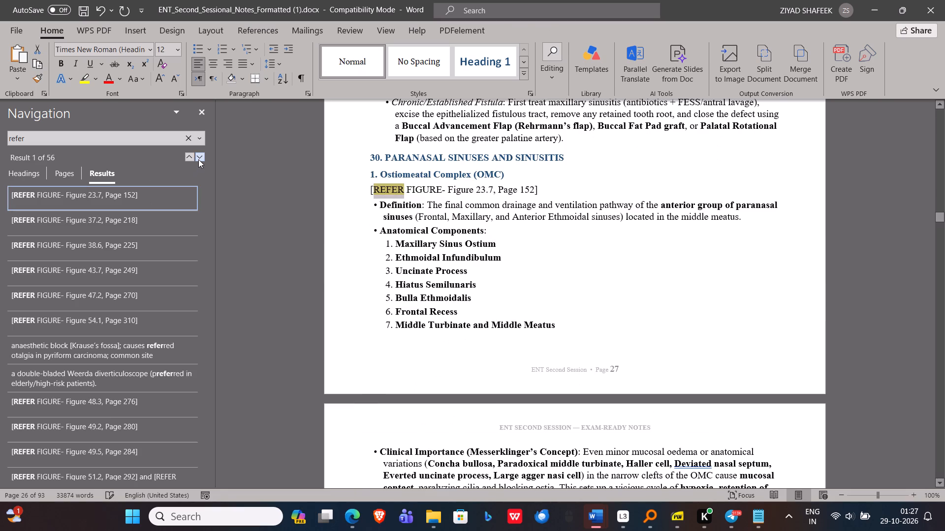
{"action": "key", "text": "alt+Tab"}
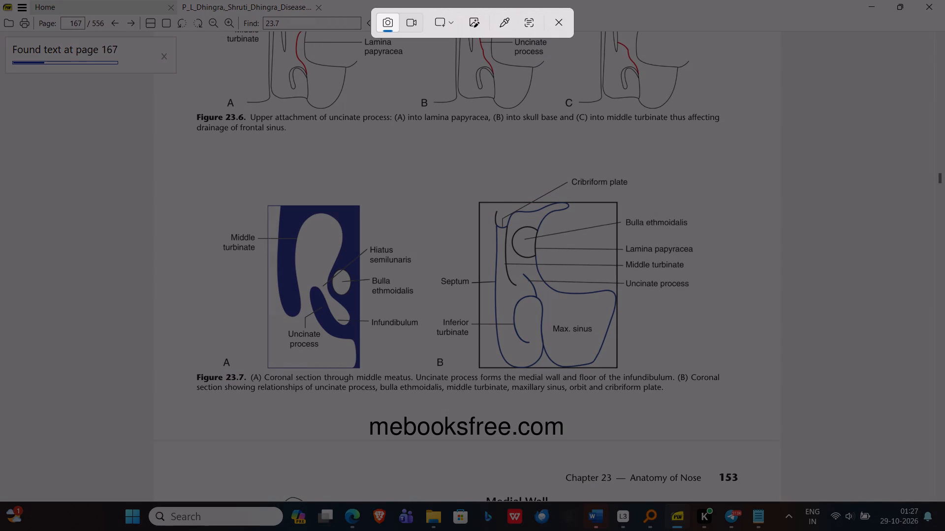
{"action": "left_click_drag", "start_coordinate": [179, 185], "coordinate": [746, 406]}
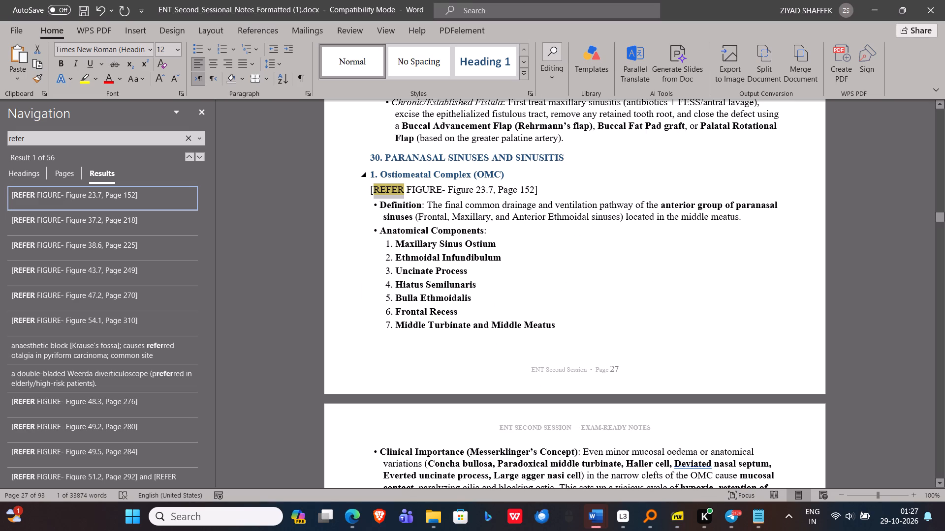
Replace the Figure 23.7 placeholder with the snip on a new line below the Ostiomeatal Complex (OMC) heading and slightly enlarge the picture.
{"action": "left_click_drag", "start_coordinate": [561, 187], "coordinate": [366, 191]}
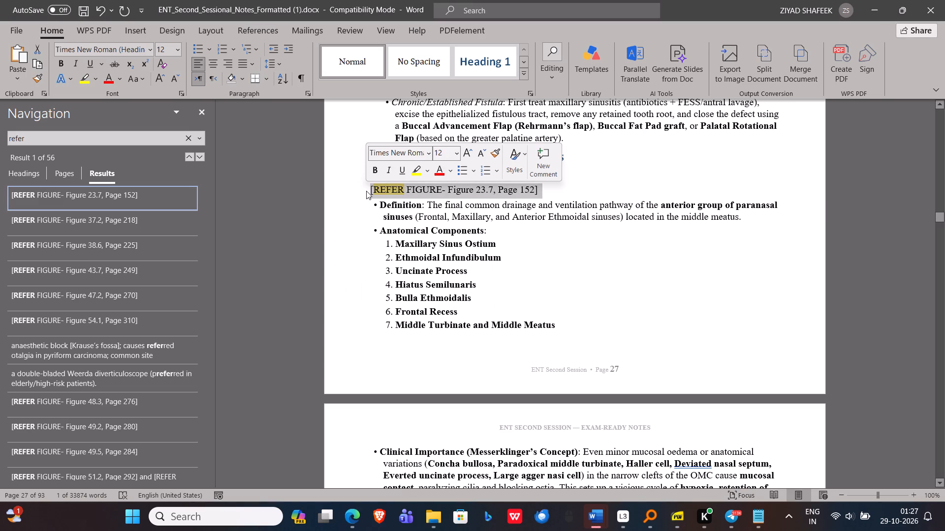
{"action": "key", "text": "BackSpace"}
{"action": "left_click", "coordinate": [516, 172]}
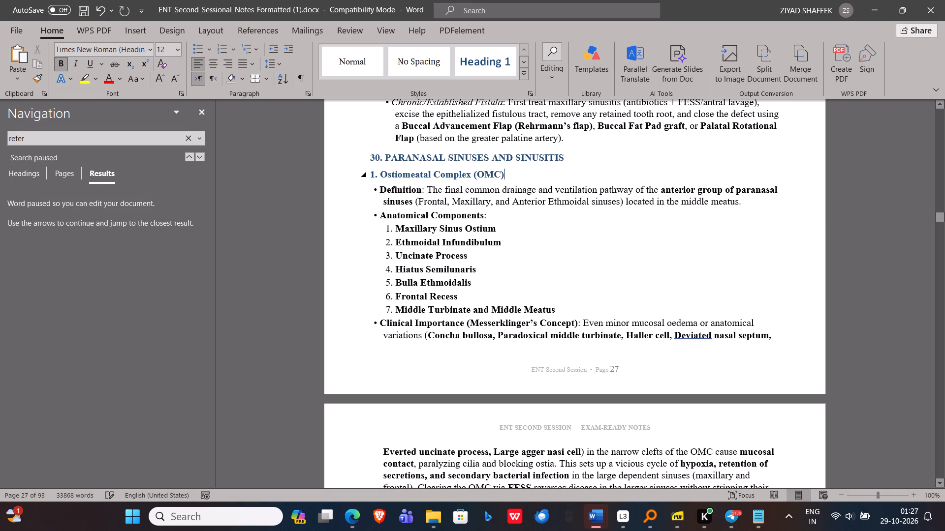
{"action": "key", "text": "Return"}
{"action": "key", "text": "ctrl+v"}
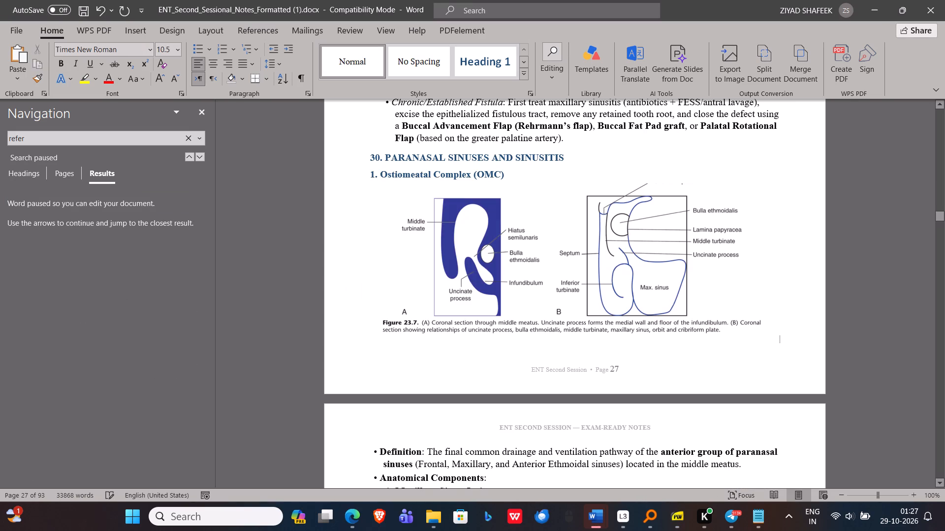
{"action": "left_click", "coordinate": [493, 278]}
{"action": "left_click_drag", "start_coordinate": [781, 340], "coordinate": [797, 353]}
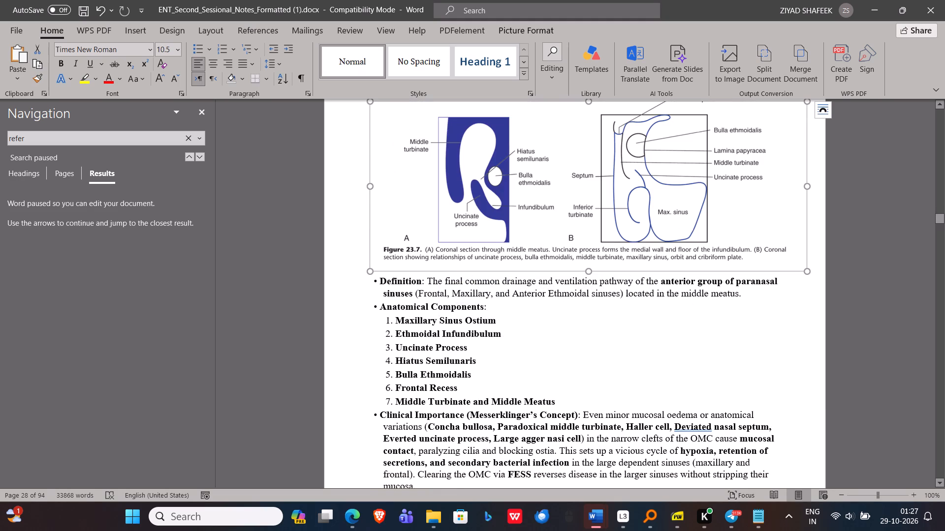
Go to the next "refer" placeholder, search the Dhingra PDF for 37.2 and snip the chronic sinusitis pathophysiology diagram with its caption.
{"action": "left_click", "coordinate": [202, 159]}
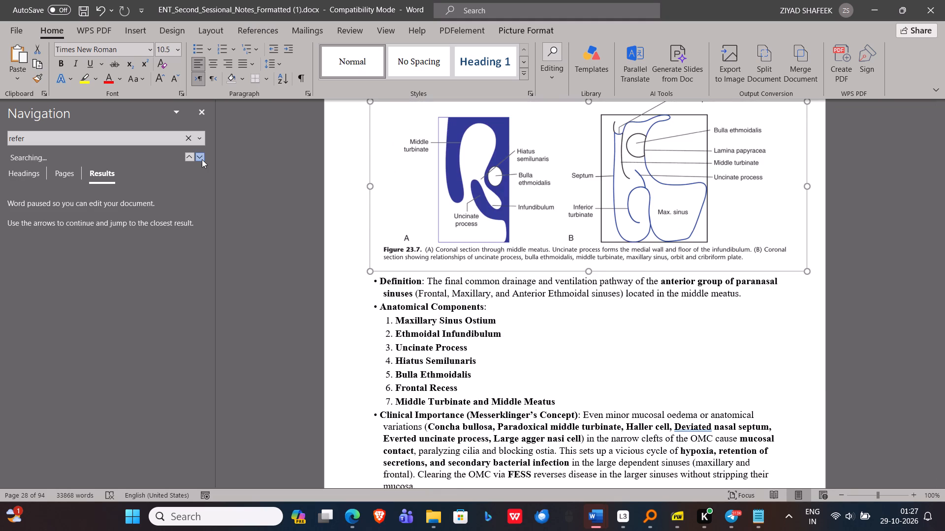
{"action": "key", "text": "alt+Tab"}
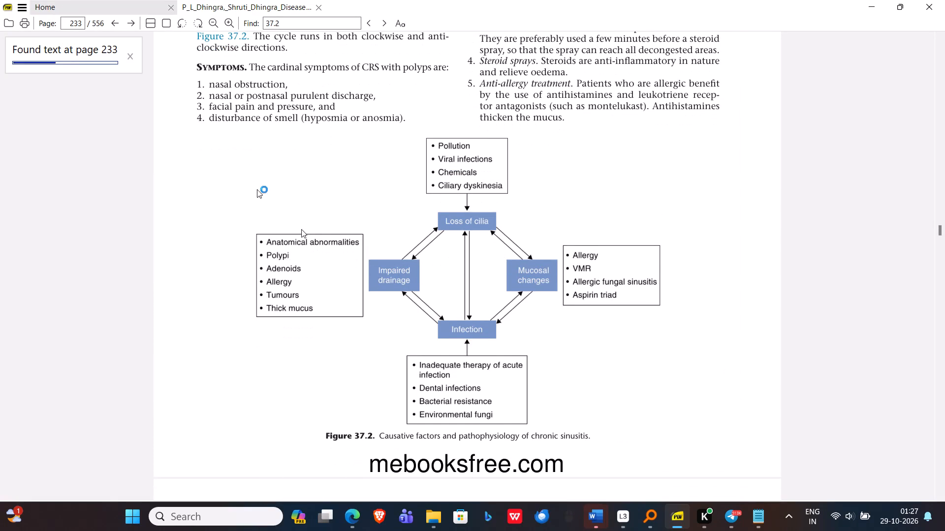
{"action": "left_click_drag", "start_coordinate": [233, 129], "coordinate": [648, 441]}
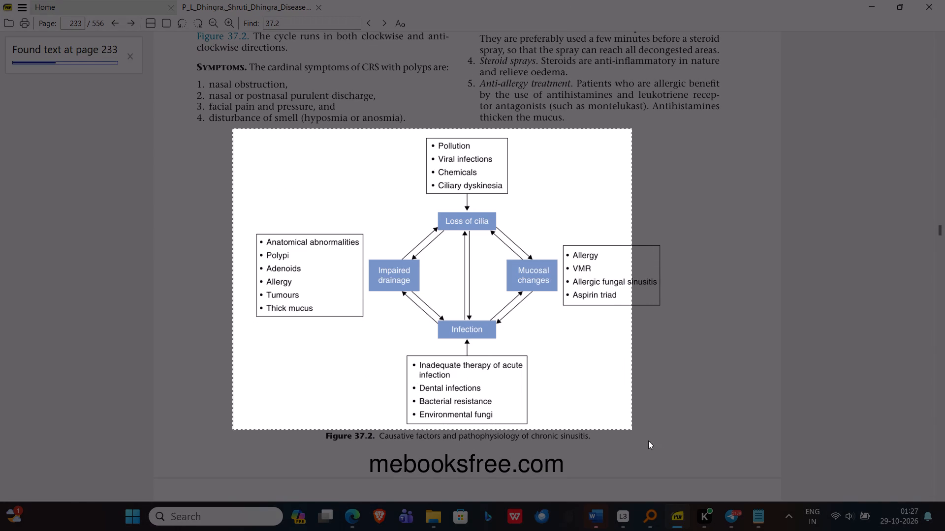
{"action": "left_click_drag", "start_coordinate": [648, 441], "coordinate": [673, 447]}
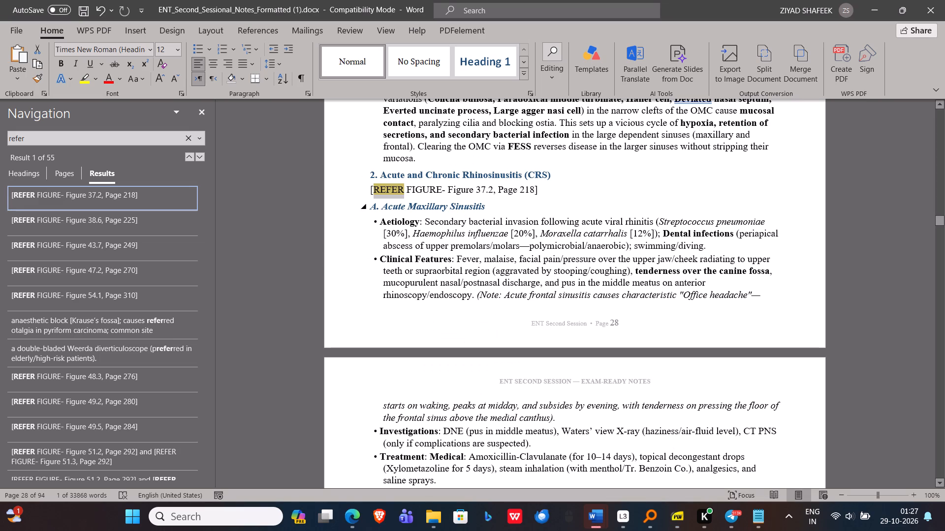
Replace the Figure 37.2 placeholder with the snip on an unnumbered line below the Acute and Chronic Rhinosinusitis (CRS) heading and slightly shrink the picture.
{"action": "left_click_drag", "start_coordinate": [558, 190], "coordinate": [369, 187]}
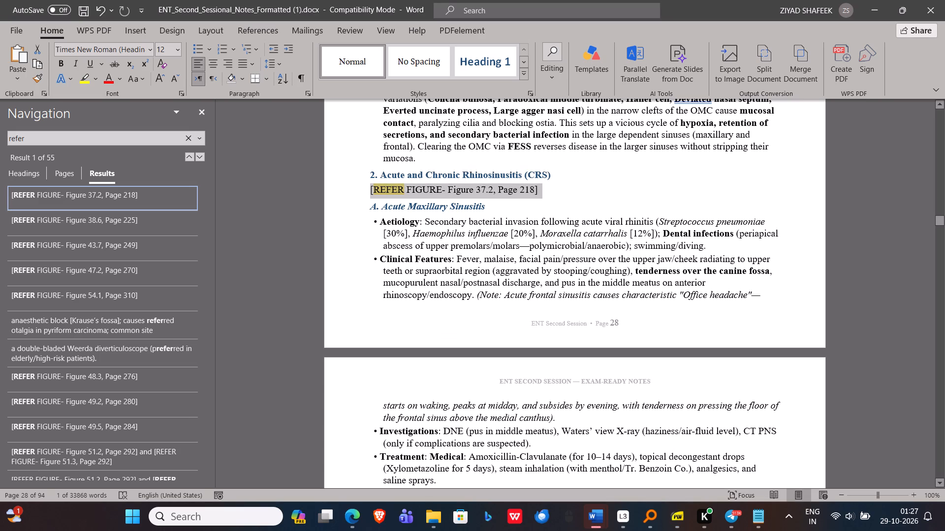
{"action": "left_click_drag", "start_coordinate": [369, 187], "coordinate": [368, 187]}
{"action": "key", "text": "BackSpace"}
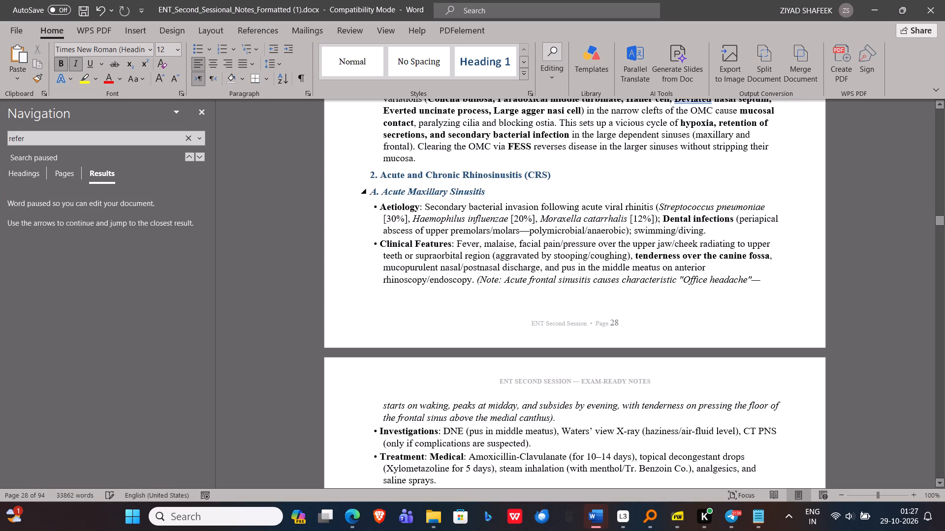
{"action": "left_click", "coordinate": [583, 179]}
{"action": "key", "text": "Return"}
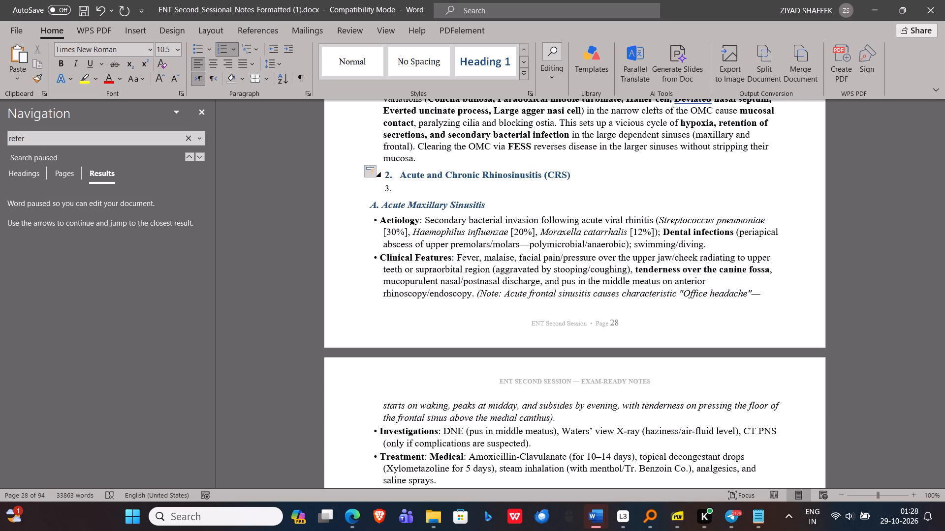
{"action": "key", "text": "BackSpace"}
{"action": "key", "text": "BackSpace"}
{"action": "key", "text": "BackSpace"}
{"action": "key", "text": "ctrl+v"}
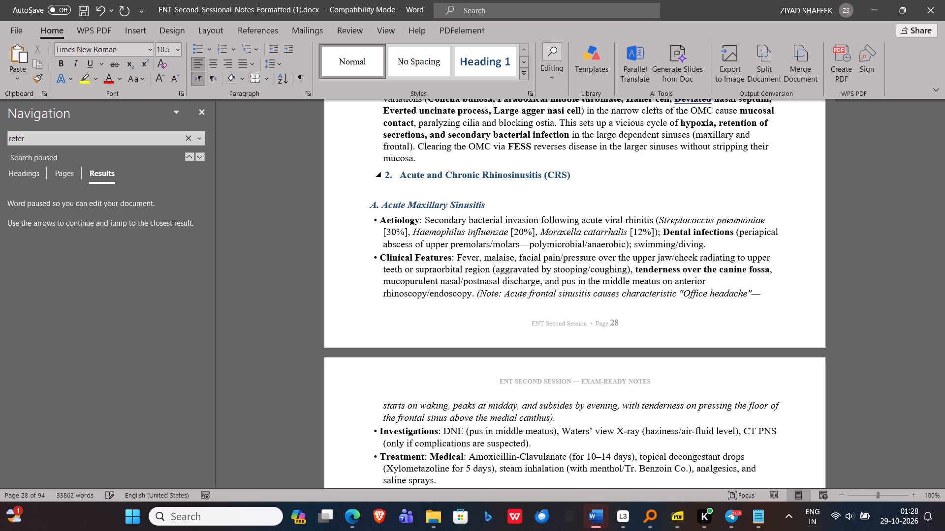
{"action": "left_click", "coordinate": [583, 420]}
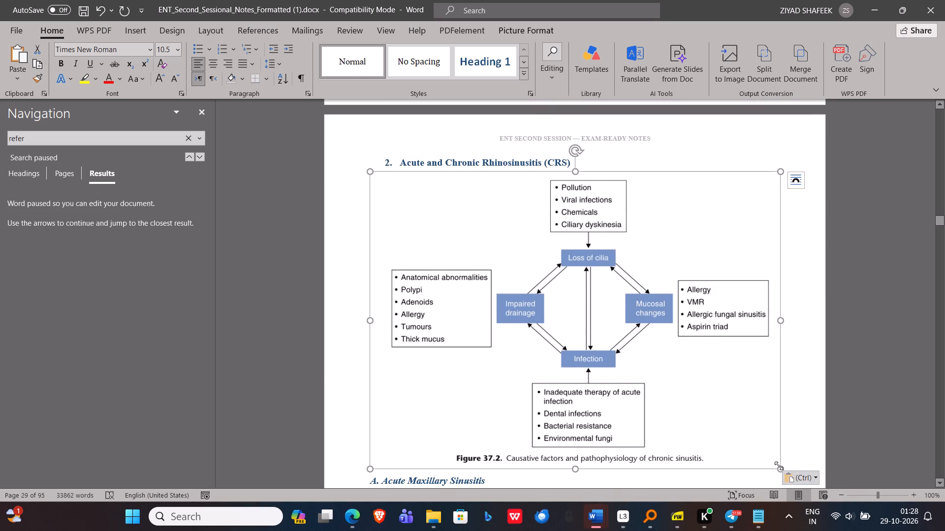
{"action": "left_click_drag", "start_coordinate": [779, 468], "coordinate": [774, 463]}
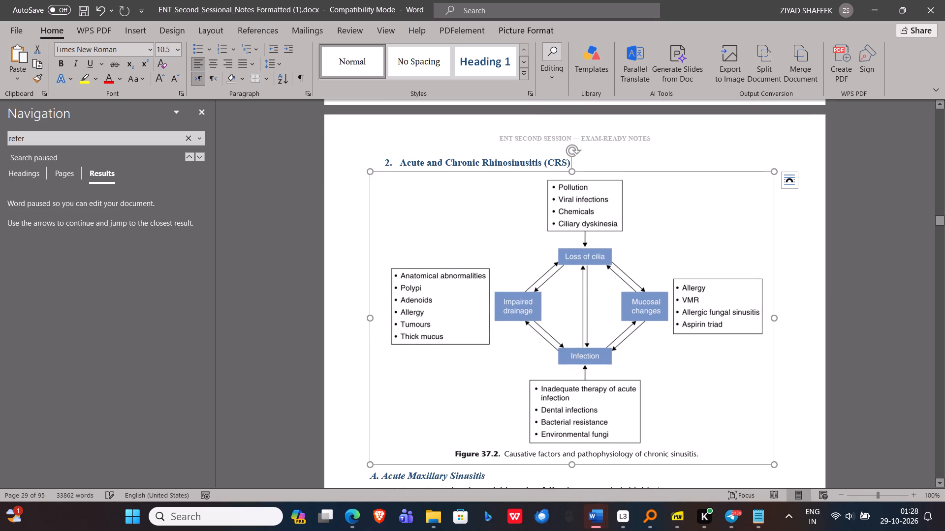
Go to the next "refer" placeholder, search the Dhingra PDF for 38.6 and snip the orbital complications of sinusitis figure with its caption.
{"action": "left_click", "coordinate": [201, 156]}
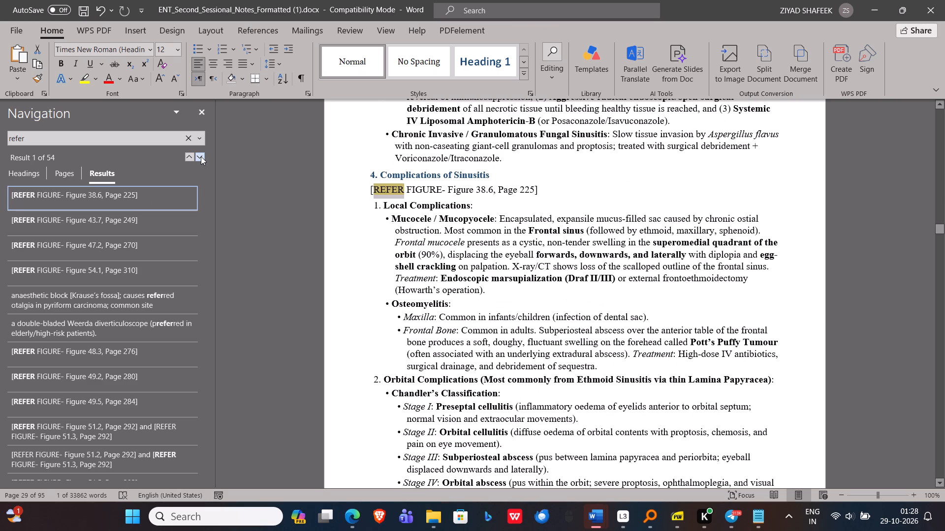
{"action": "key", "text": "alt+Tab"}
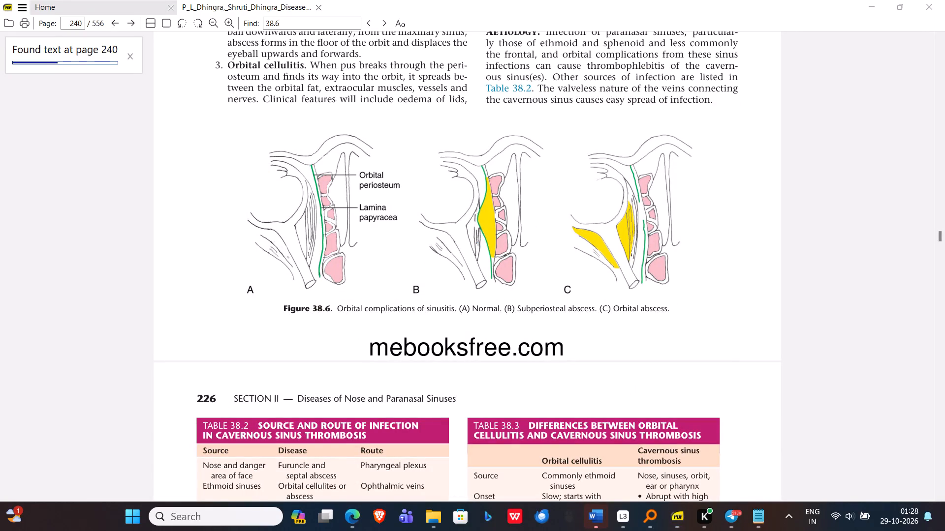
{"action": "left_click_drag", "start_coordinate": [226, 130], "coordinate": [673, 307]}
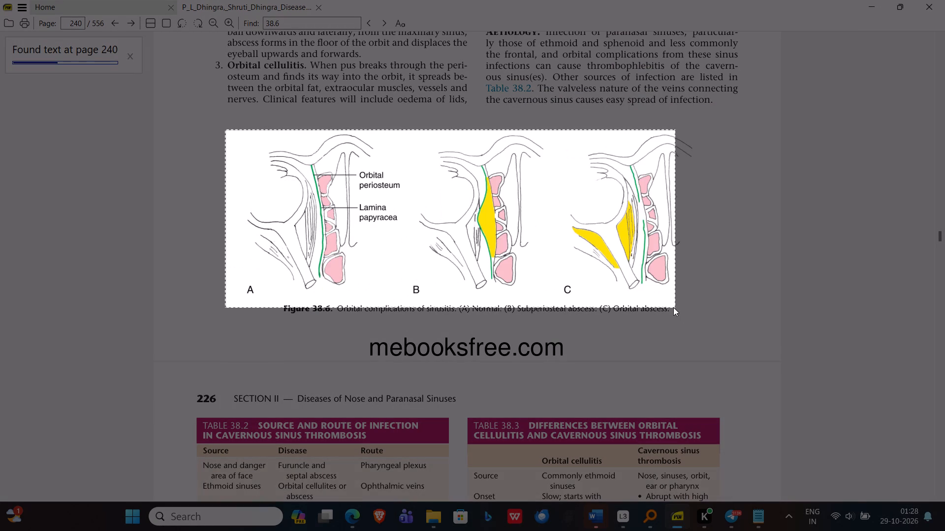
{"action": "left_click_drag", "start_coordinate": [673, 307], "coordinate": [681, 319]}
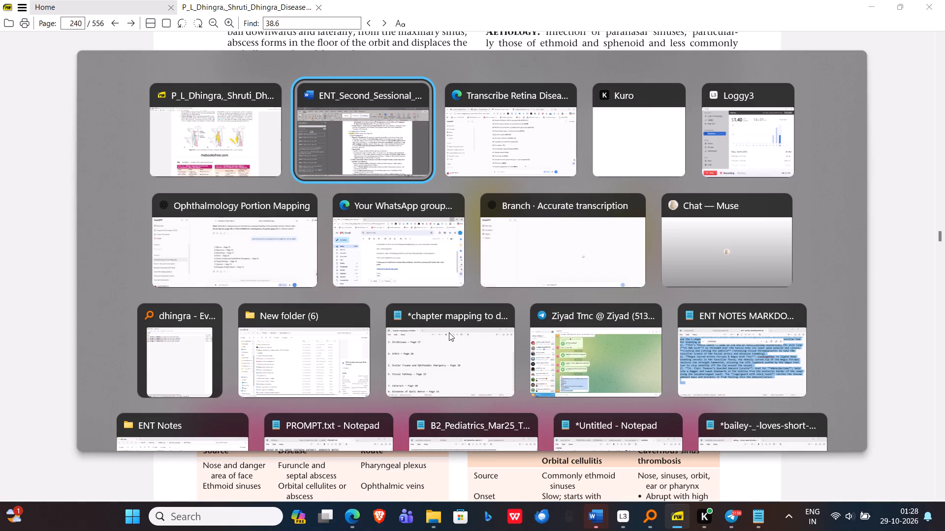
Replace the Figure 38.6 placeholder under the Complications of Sinusitis heading with the snip.
{"action": "left_click_drag", "start_coordinate": [563, 191], "coordinate": [445, 182]}
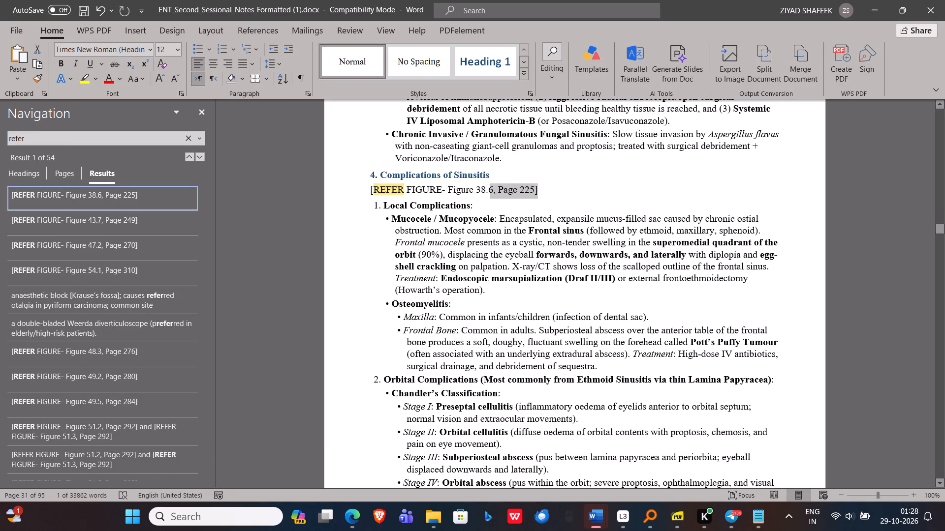
{"action": "left_click_drag", "start_coordinate": [445, 182], "coordinate": [377, 196]}
{"action": "key", "text": "BackSpace"}
{"action": "key", "text": "BackSpace"}
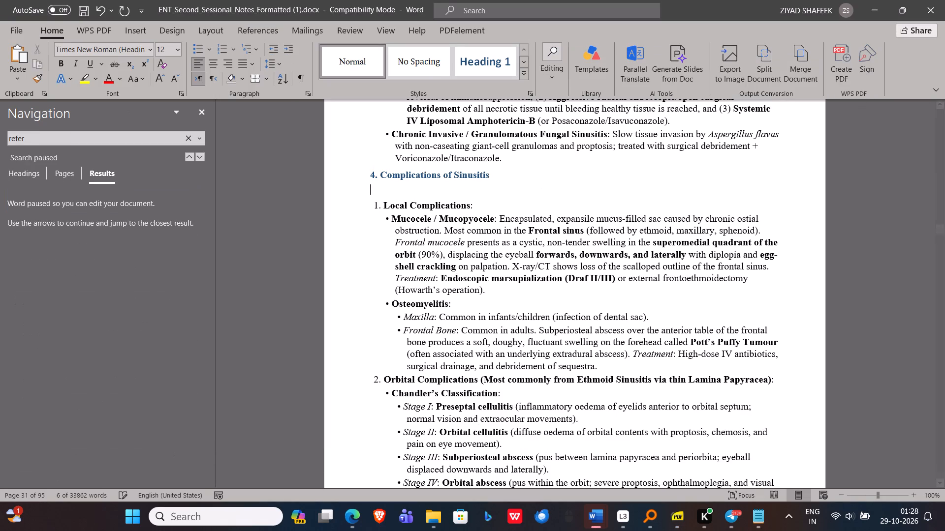
{"action": "key", "text": "ctrl+v"}
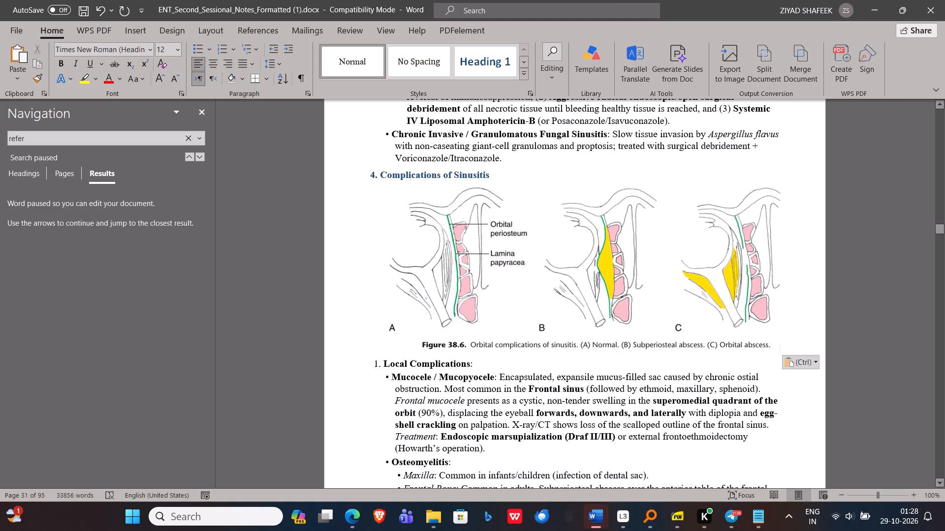
Tile the Word notes window to half the screen, beside the Dhingra PDF.
{"action": "left_click_drag", "start_coordinate": [679, 3], "coordinate": [944, 246]}
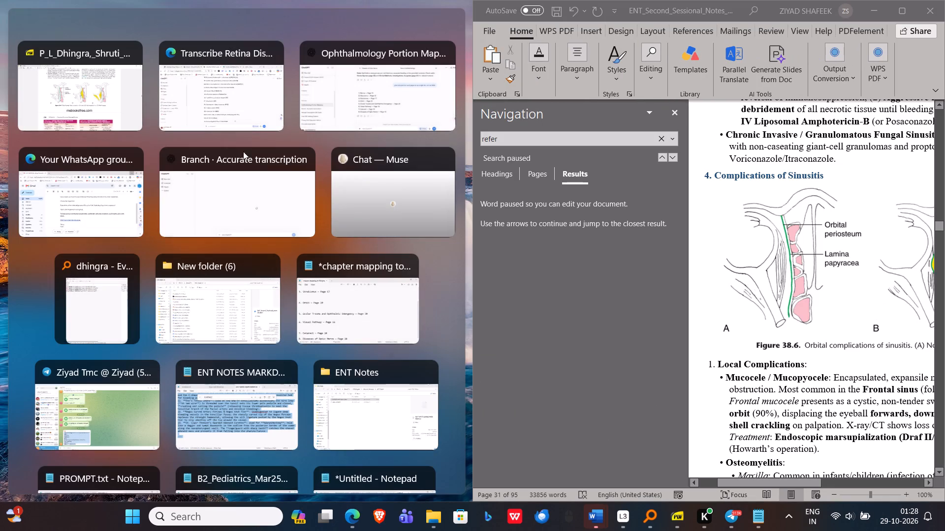
{"action": "left_click", "coordinate": [652, 259]}
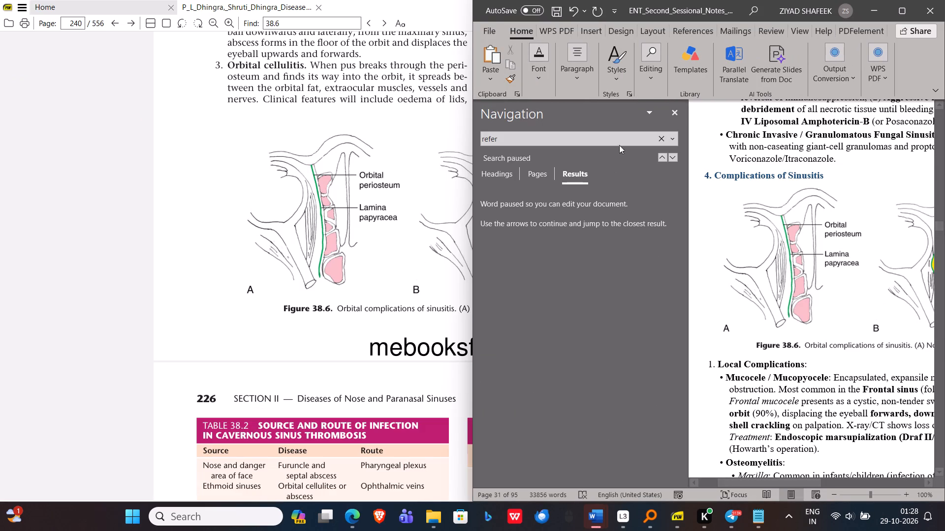
Go to the next "refer" placeholder, search the Dhingra PDF for 43.7 and snip the areca nut immune response flowchart with its caption.
{"action": "left_click", "coordinate": [675, 157]}
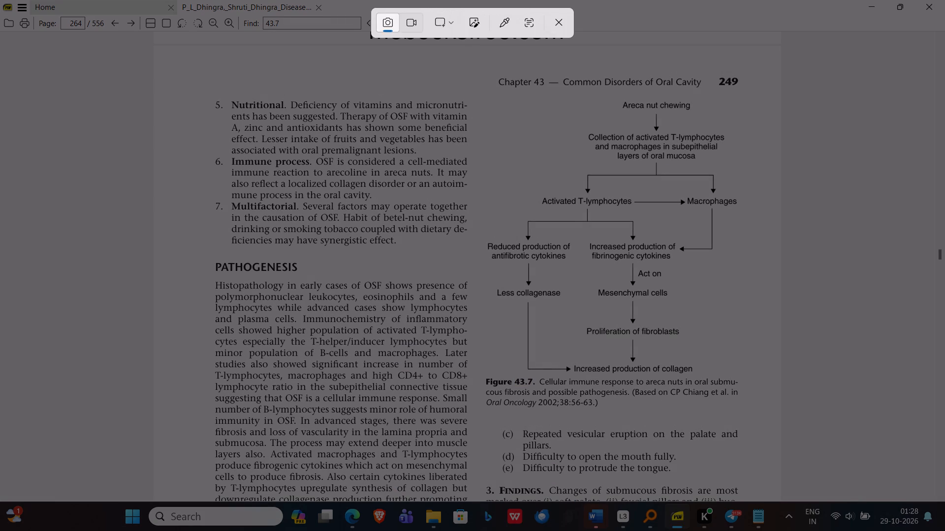
{"action": "left_click_drag", "start_coordinate": [475, 99], "coordinate": [752, 419]}
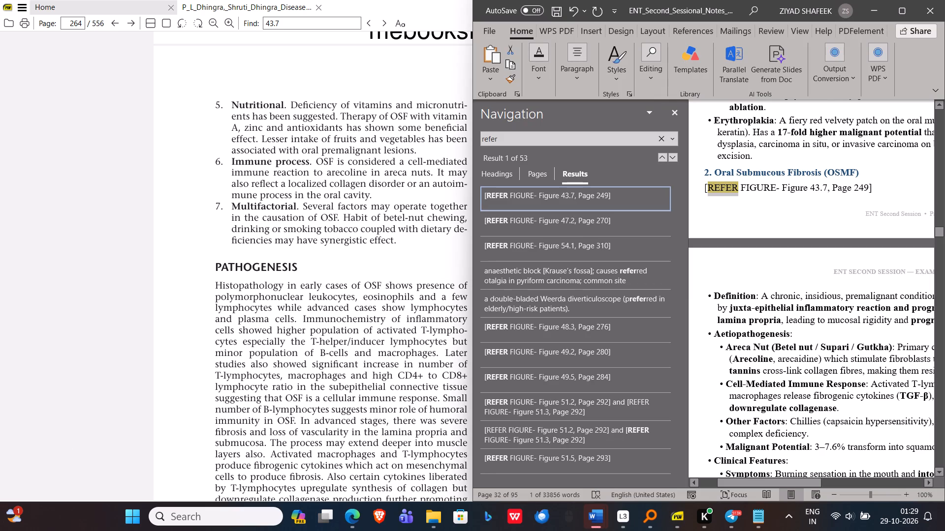
Replace the Figure 43.7 placeholder under the Oral Submucous Fibrosis (OSMF) heading with the snip.
{"action": "left_click_drag", "start_coordinate": [886, 189], "coordinate": [675, 196]}
{"action": "key", "text": "ctrl+v"}
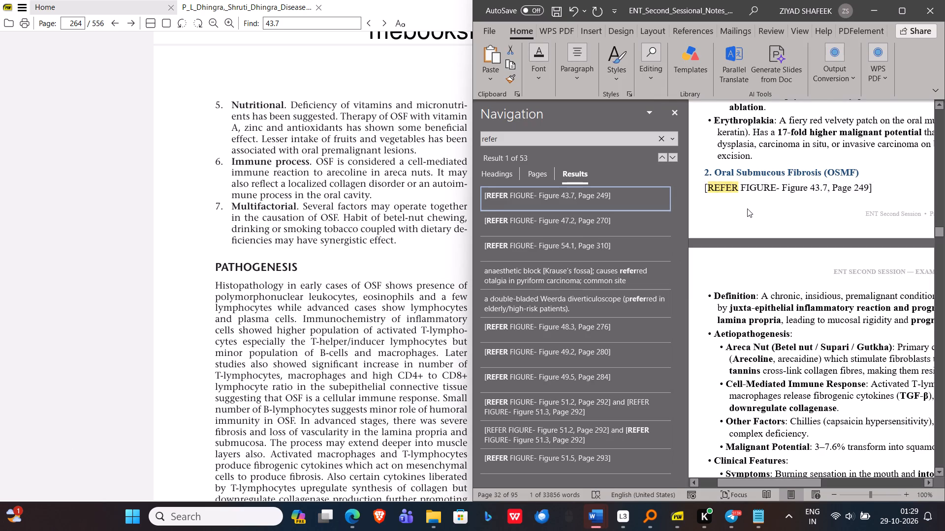
{"action": "scroll", "coordinate": [761, 241], "scroll_direction": "right", "scroll_amount": 1}
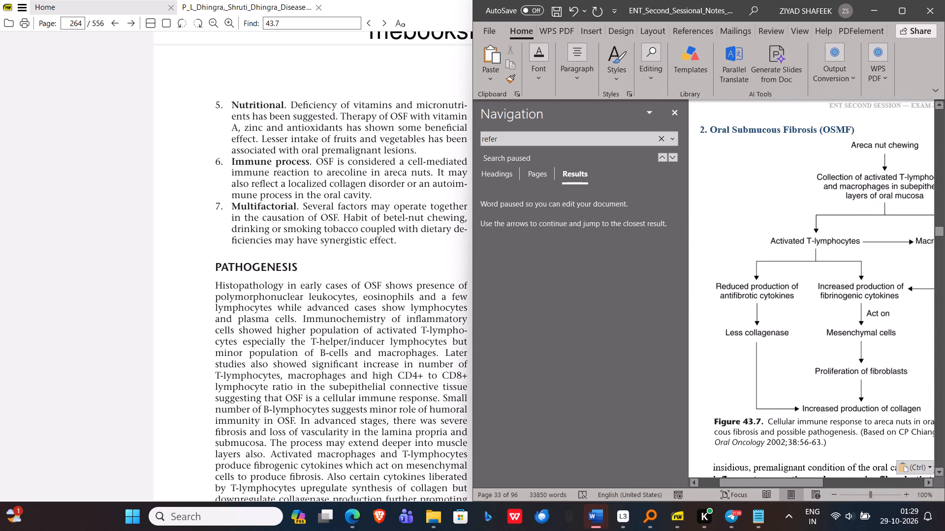
Undo the Figure 43.7 paste, delete its placeholder, and paste the snip again on its own line under the Oral Submucous Fibrosis (OSMF) heading.
{"action": "key", "text": "ctrl+z"}
{"action": "scroll", "coordinate": [789, 213], "scroll_direction": "up", "scroll_amount": 1}
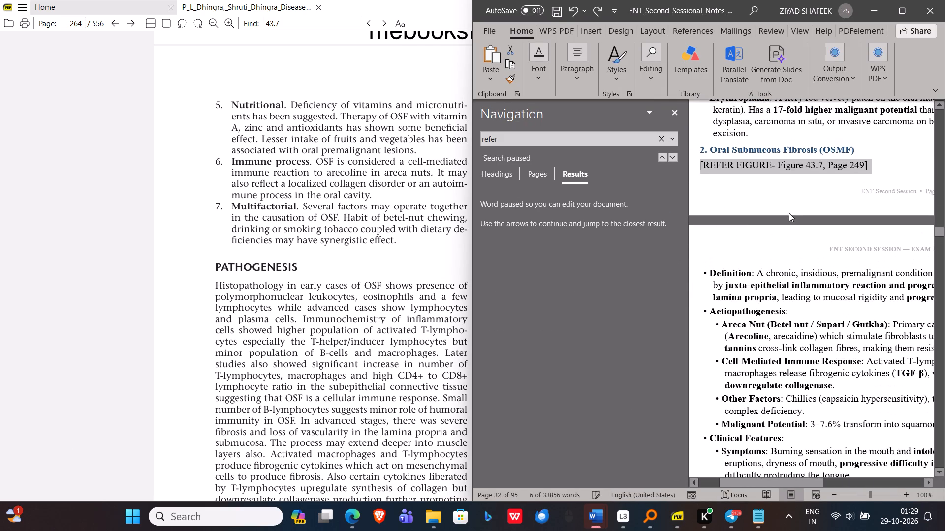
{"action": "key", "text": "BackSpace"}
{"action": "left_click", "coordinate": [885, 263]}
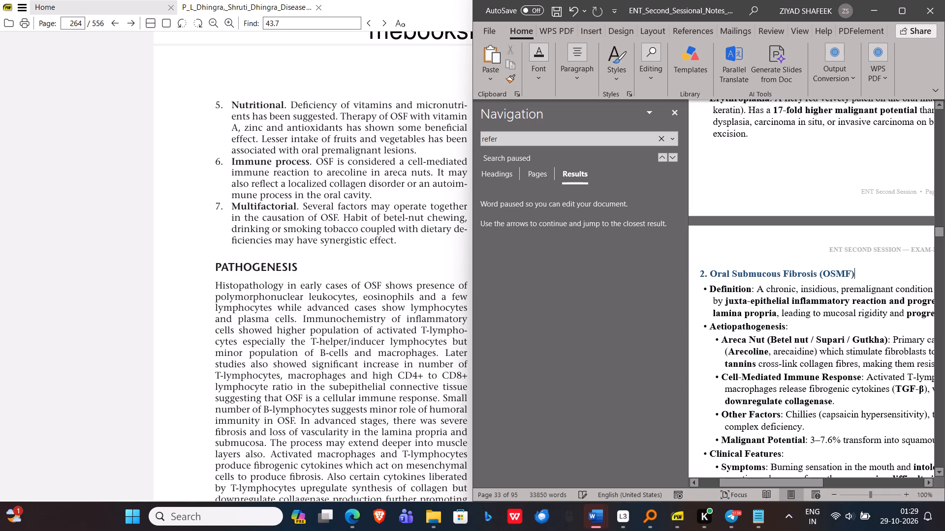
{"action": "key", "text": "Return"}
{"action": "key", "text": "BackSpace"}
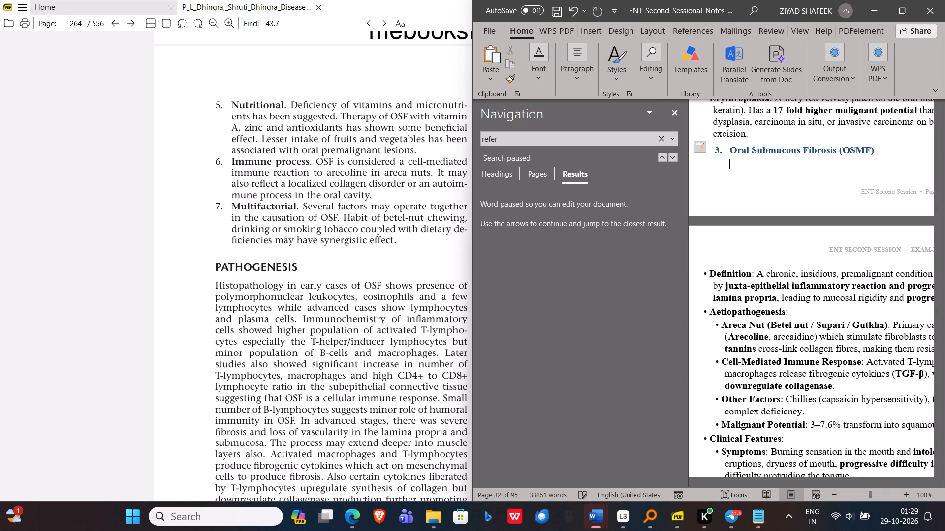
{"action": "key", "text": "BackSpace"}
{"action": "key", "text": "ctrl+v"}
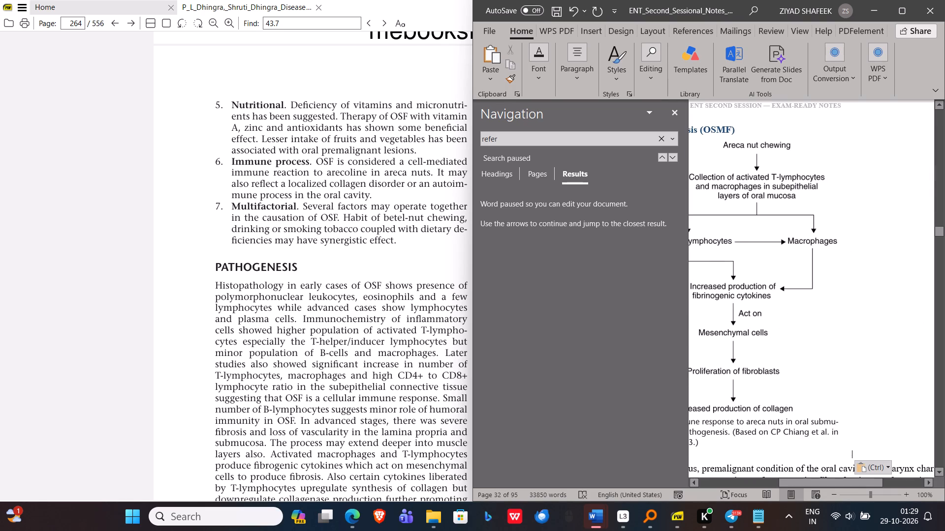
{"action": "scroll", "coordinate": [820, 328], "scroll_direction": "down", "scroll_amount": 1}
{"action": "scroll", "coordinate": [820, 328], "scroll_direction": "left", "scroll_amount": 1}
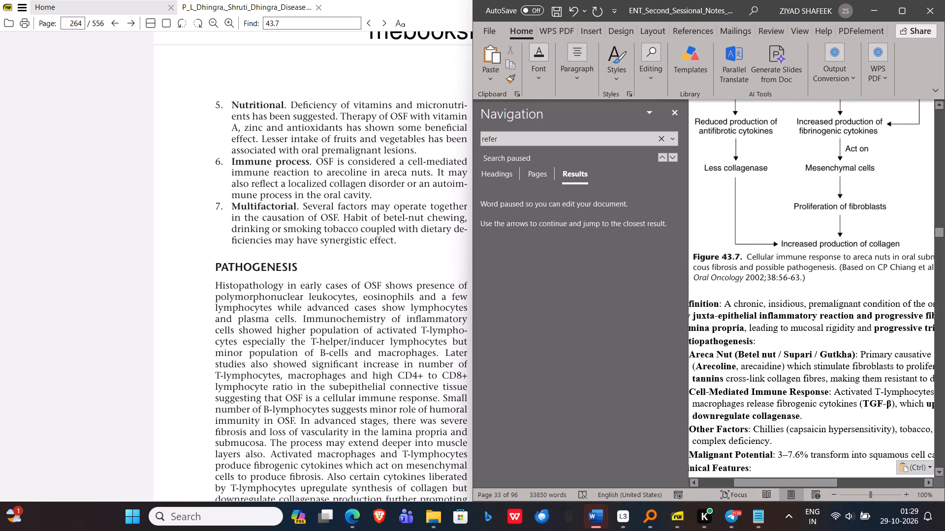
Go to the next "refer" placeholder, search the Dhingra PDF for 47.2 and snip the Waldeyer's ring figure with its caption.
{"action": "left_click", "coordinate": [672, 157]}
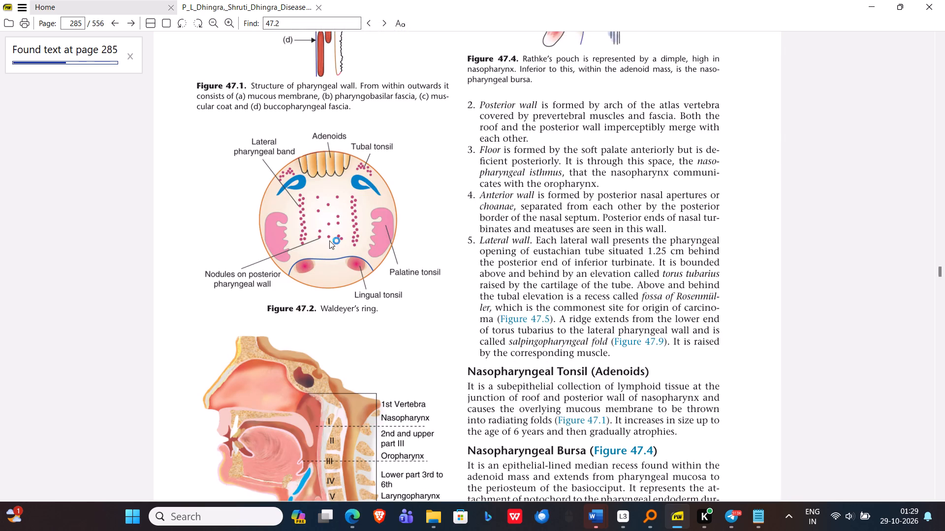
{"action": "left_click_drag", "start_coordinate": [456, 321], "coordinate": [160, 111]}
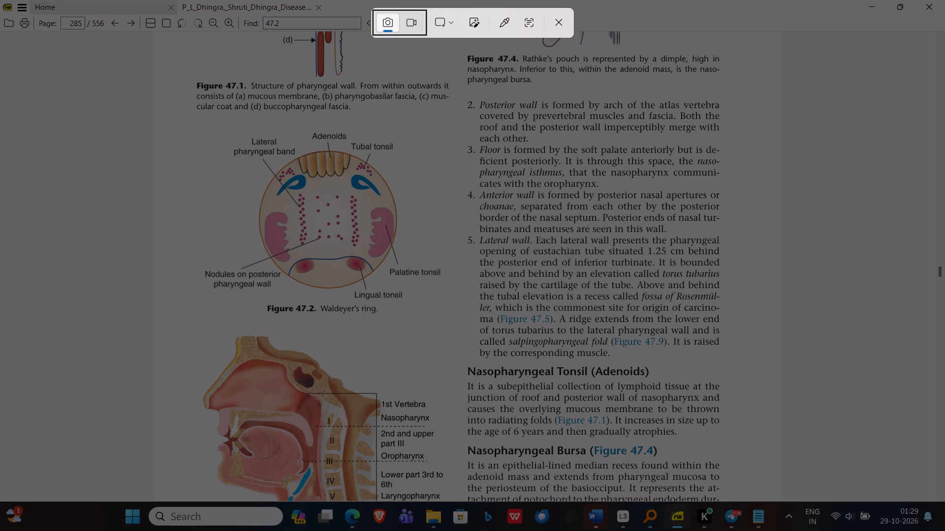
{"action": "left_click_drag", "start_coordinate": [186, 122], "coordinate": [452, 322]}
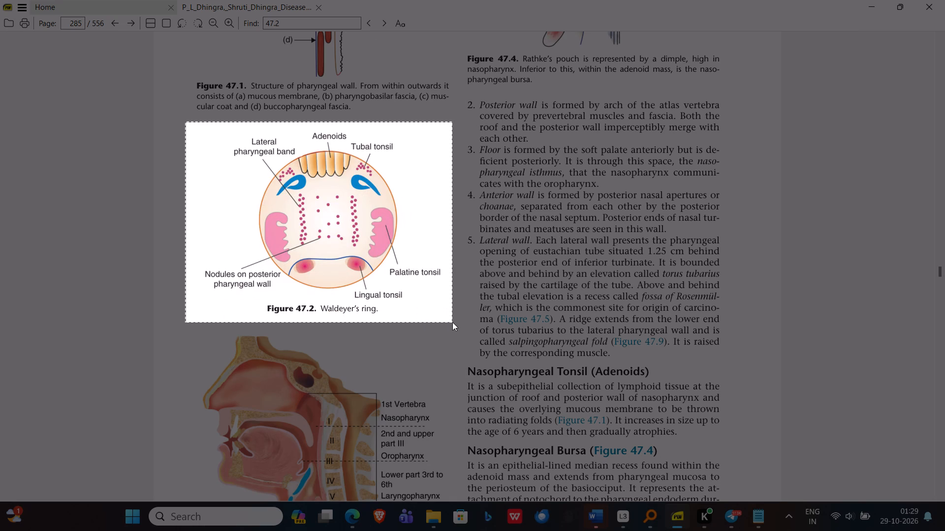
{"action": "left_click_drag", "start_coordinate": [452, 322], "coordinate": [454, 323]}
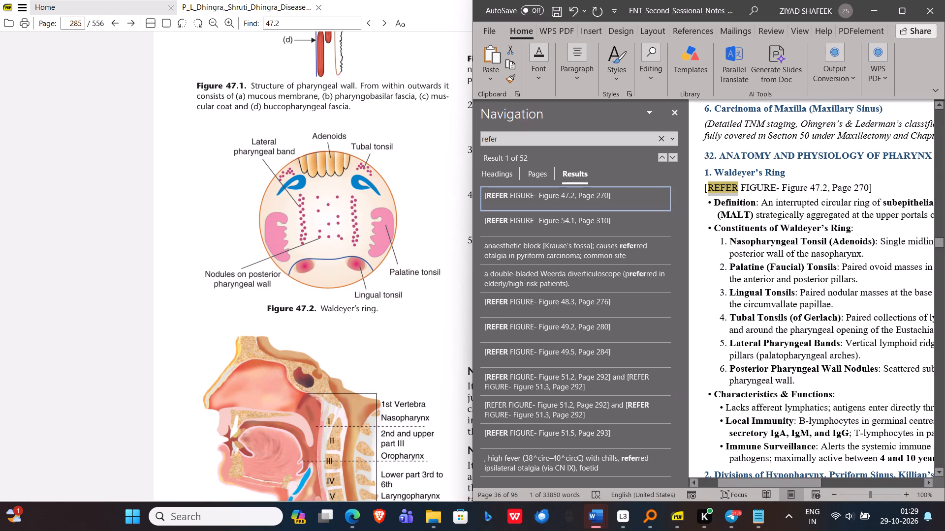
Replace the Figure 47.2 placeholder under the Waldeyer's Ring heading in the Word notes with the snip.
{"action": "left_click_drag", "start_coordinate": [884, 186], "coordinate": [727, 193]}
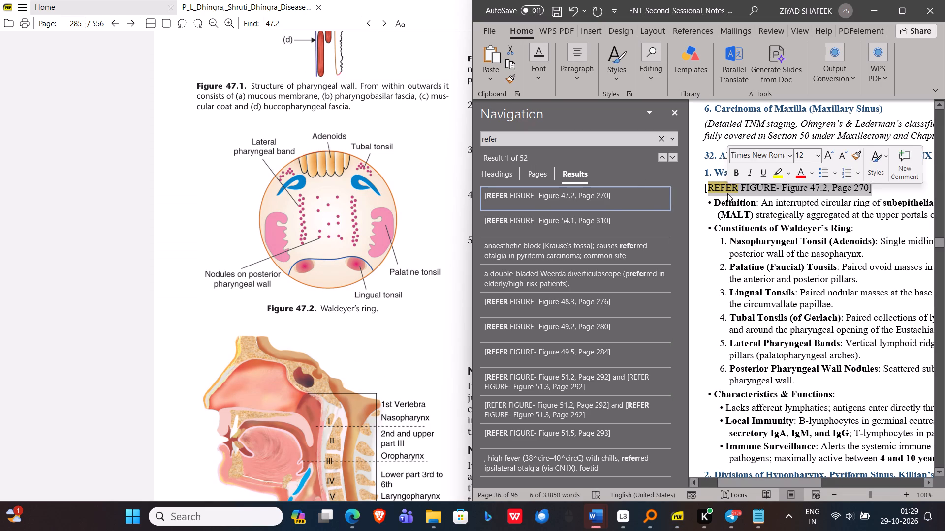
{"action": "key", "text": "BackSpace"}
{"action": "key", "text": "BackSpace"}
{"action": "key", "text": "ctrl+v"}
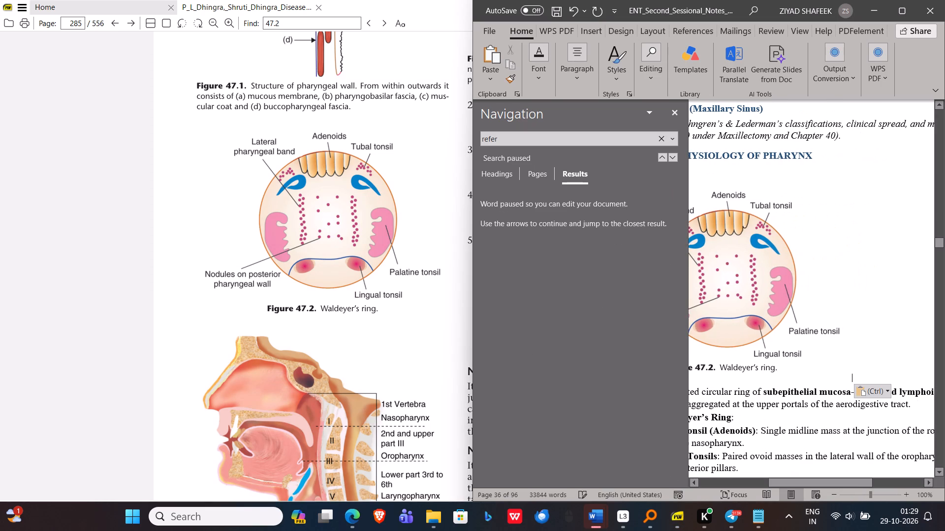
{"action": "scroll", "coordinate": [779, 277], "scroll_direction": "right", "scroll_amount": 2}
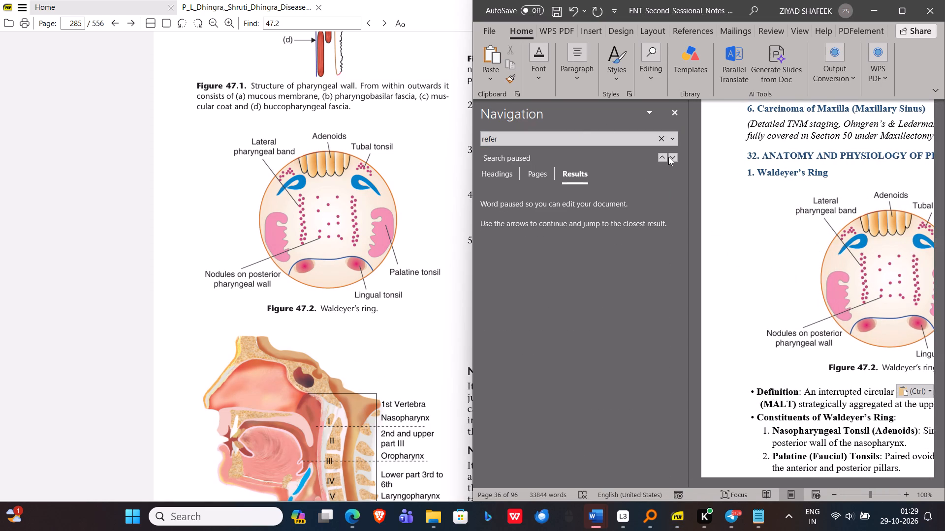
Go to the next "refer" placeholder, search the Dhingra PDF for 54.1 and snip the Zenker's diverticulum figure with its caption.
{"action": "left_click", "coordinate": [670, 156]}
{"action": "key", "text": "alt+Tab"}
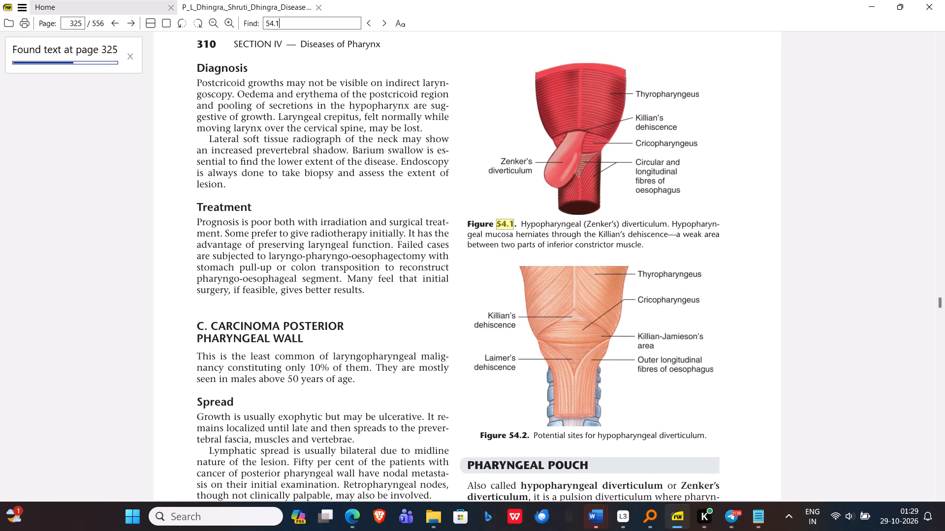
{"action": "left_click_drag", "start_coordinate": [729, 259], "coordinate": [701, 248]}
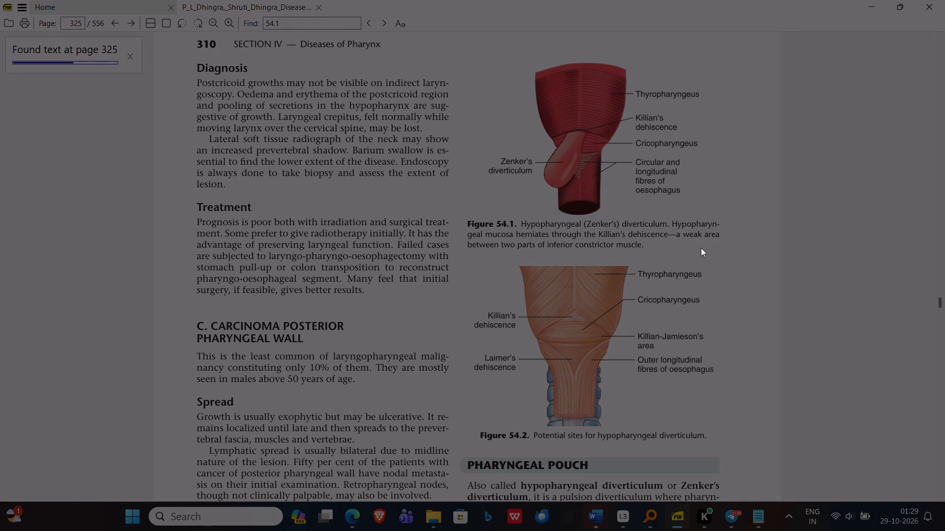
{"action": "left_click_drag", "start_coordinate": [701, 248], "coordinate": [469, 64]}
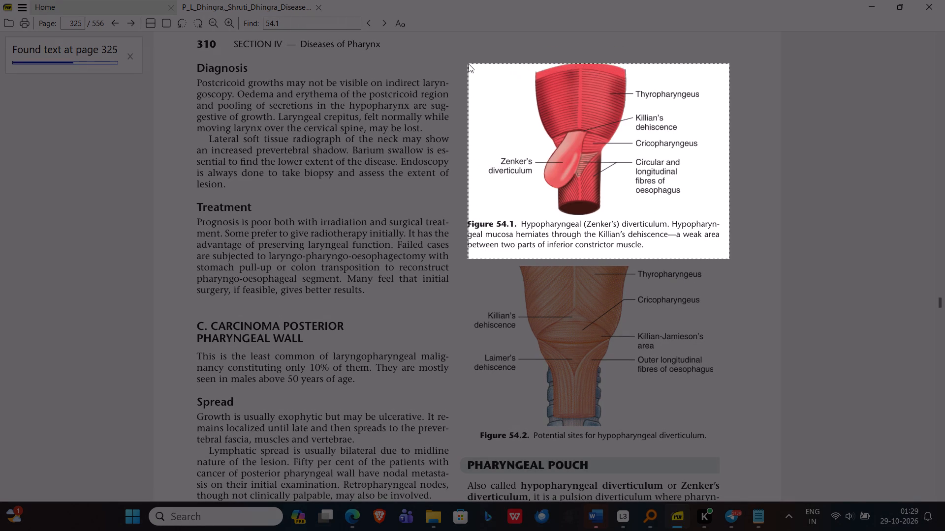
{"action": "left_click_drag", "start_coordinate": [469, 64], "coordinate": [461, 58]}
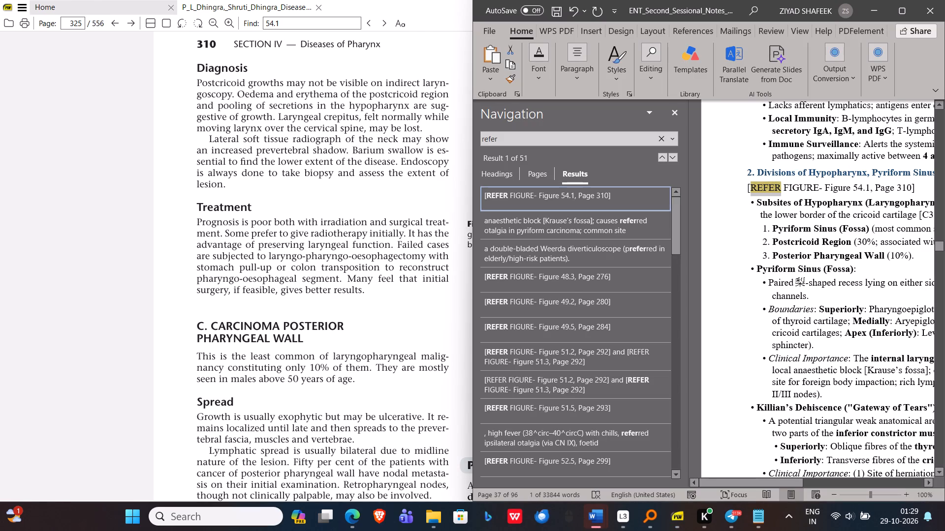
Replace the Figure 54.1 placeholder under the Divisions of Hypopharynx, Pyriform Sinus, Killian's Dehiscence, and Pharyngeal Pouch heading with the snip.
{"action": "left_click", "coordinate": [830, 193]}
{"action": "left_click_drag", "start_coordinate": [924, 189], "coordinate": [759, 185]}
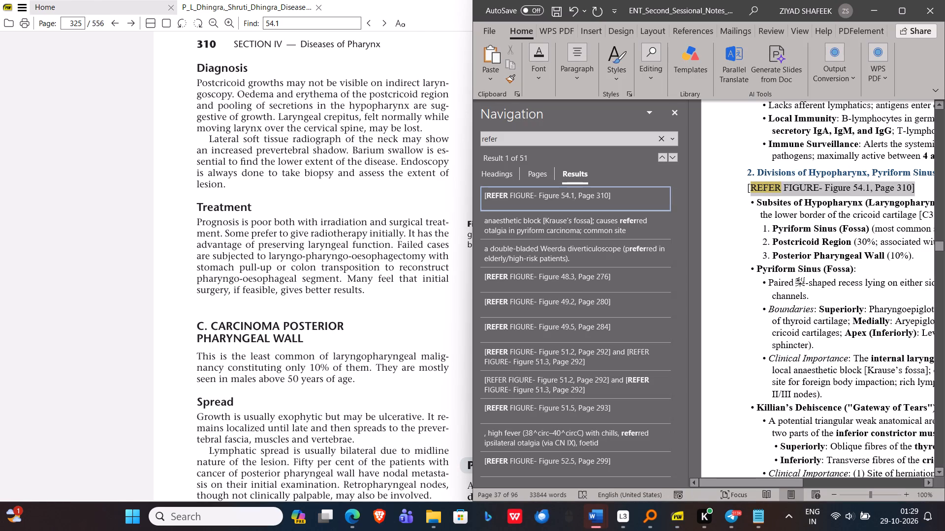
{"action": "left_click_drag", "start_coordinate": [759, 185], "coordinate": [744, 186]}
{"action": "key", "text": "BackSpace"}
{"action": "scroll", "coordinate": [782, 188], "scroll_direction": "left", "scroll_amount": 1}
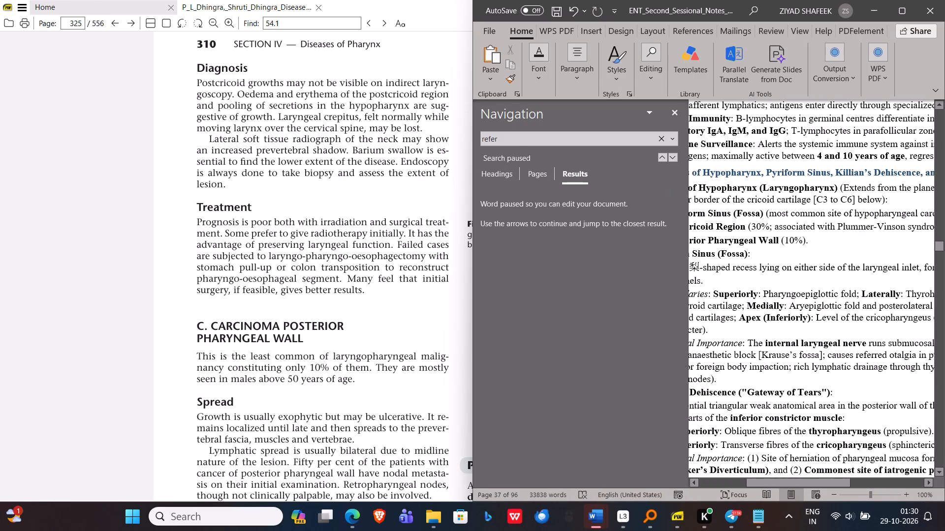
{"action": "scroll", "coordinate": [843, 201], "scroll_direction": "left", "scroll_amount": 1}
{"action": "left_click", "coordinate": [918, 168]}
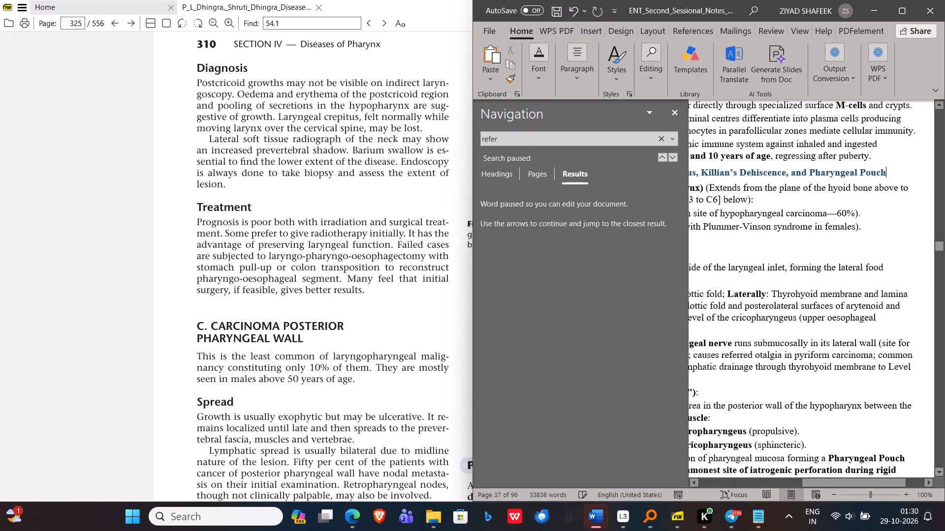
{"action": "key", "text": "Return"}
{"action": "scroll", "coordinate": [918, 168], "scroll_direction": "right", "scroll_amount": 1}
{"action": "key", "text": "ctrl+v"}
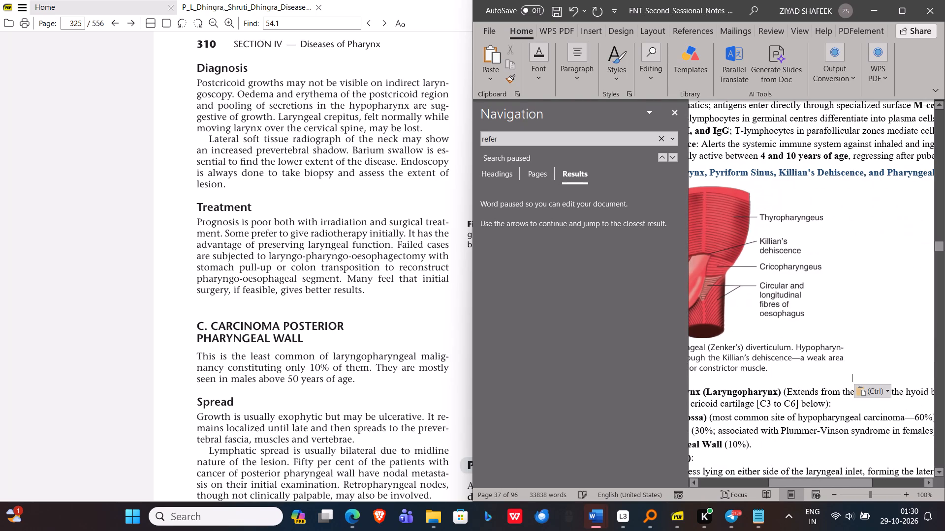
{"action": "scroll", "coordinate": [834, 227], "scroll_direction": "right", "scroll_amount": 1}
Go to the Figure 48.3 placeholder, search the Dhingra PDF for 48.3 and snip the adenoid facies photo with its caption.
{"action": "left_click", "coordinate": [674, 160]}
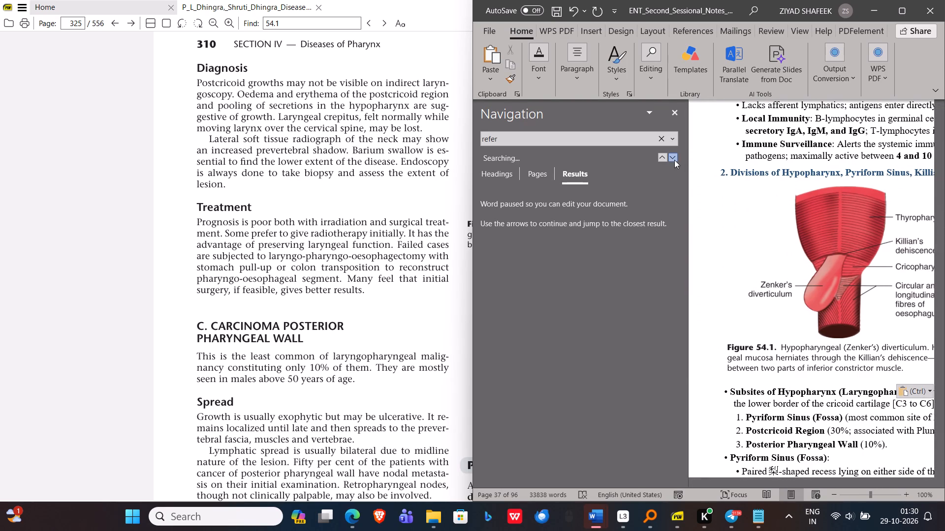
{"action": "scroll", "coordinate": [823, 237], "scroll_direction": "left", "scroll_amount": 1}
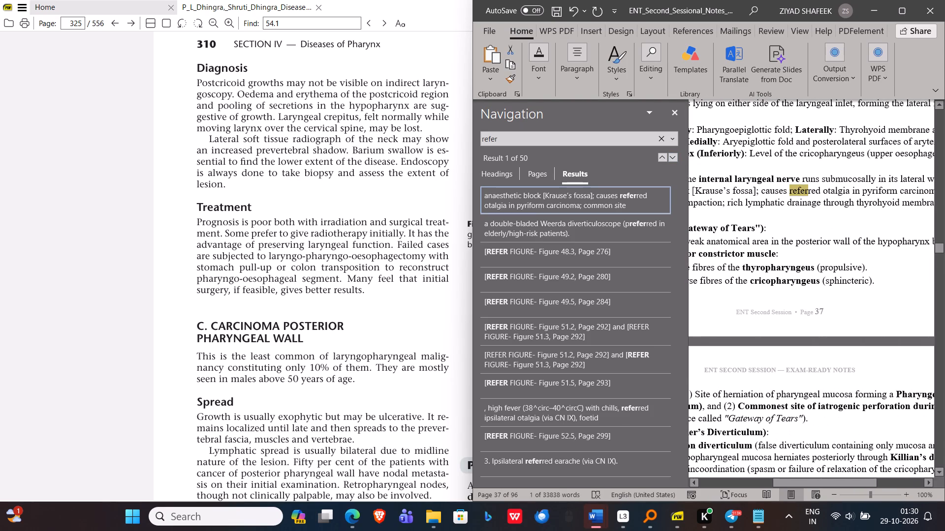
{"action": "left_click", "coordinate": [616, 255]}
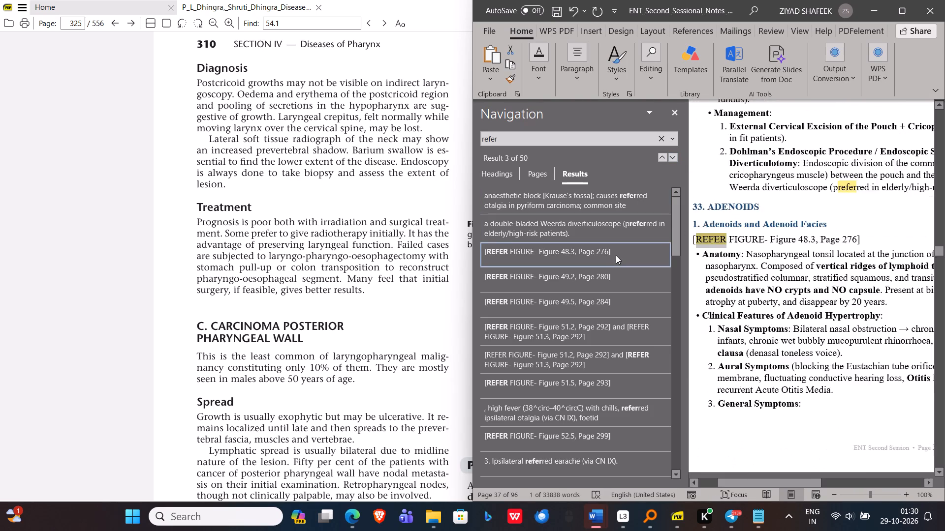
{"action": "key", "text": "alt+Tab"}
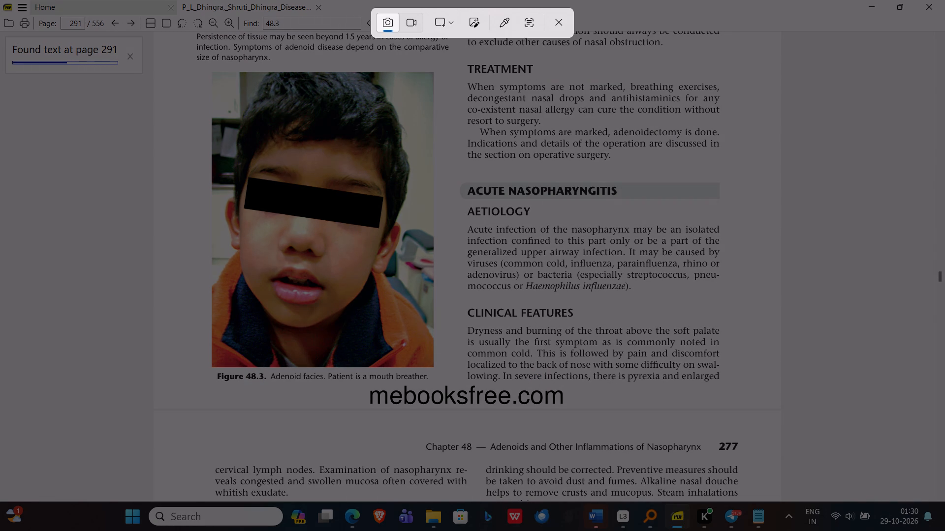
{"action": "left_click_drag", "start_coordinate": [202, 66], "coordinate": [437, 382]}
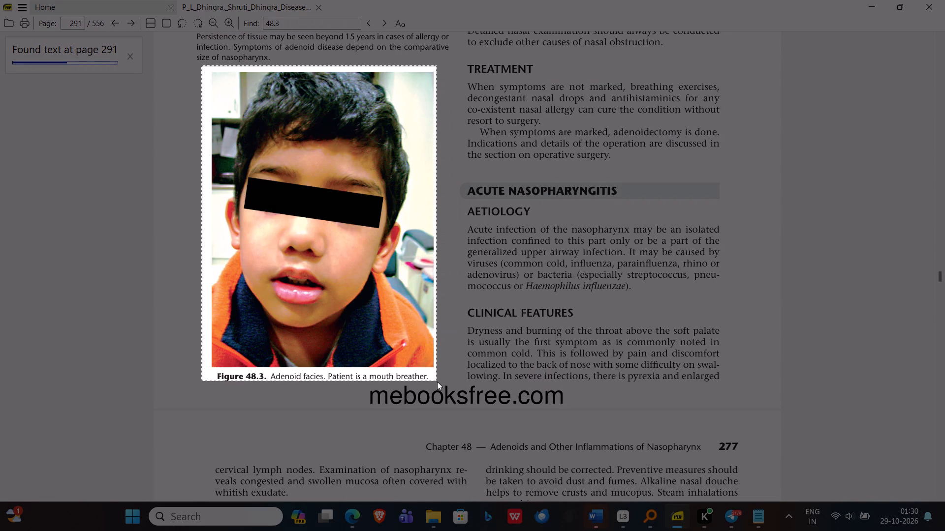
{"action": "left_click_drag", "start_coordinate": [437, 382], "coordinate": [438, 384]}
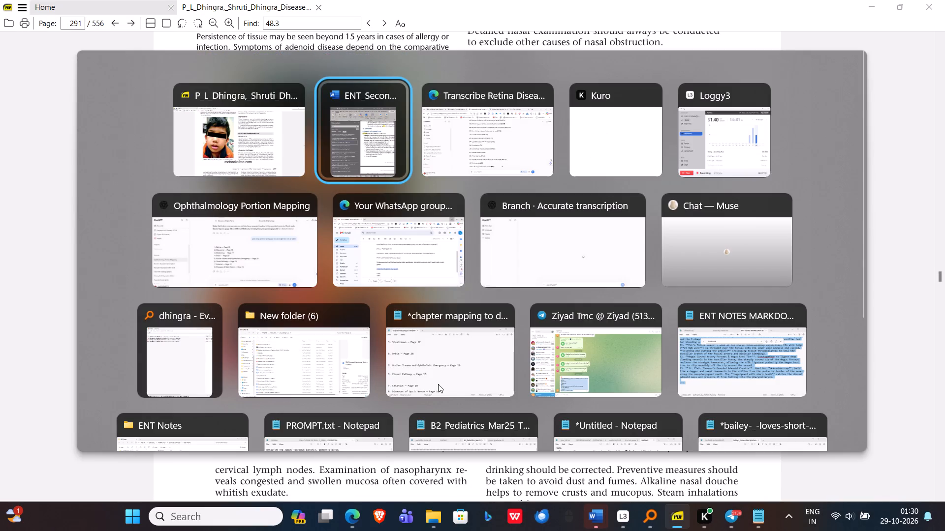
Replace the Figure 48.3 placeholder under the Adenoids and Adenoid Facies heading in the Word notes with the snip.
{"action": "left_click", "coordinate": [816, 189]}
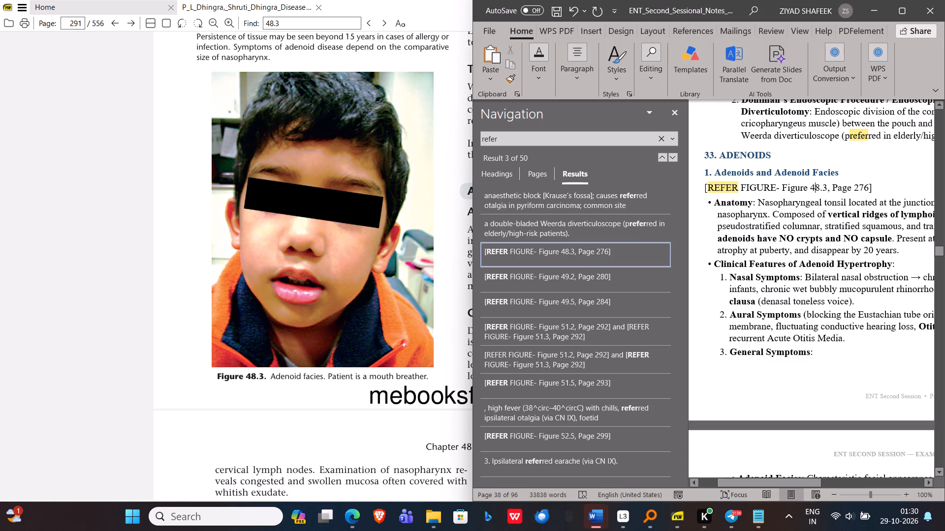
{"action": "left_click_drag", "start_coordinate": [892, 183], "coordinate": [700, 186]}
{"action": "key", "text": "BackSpace"}
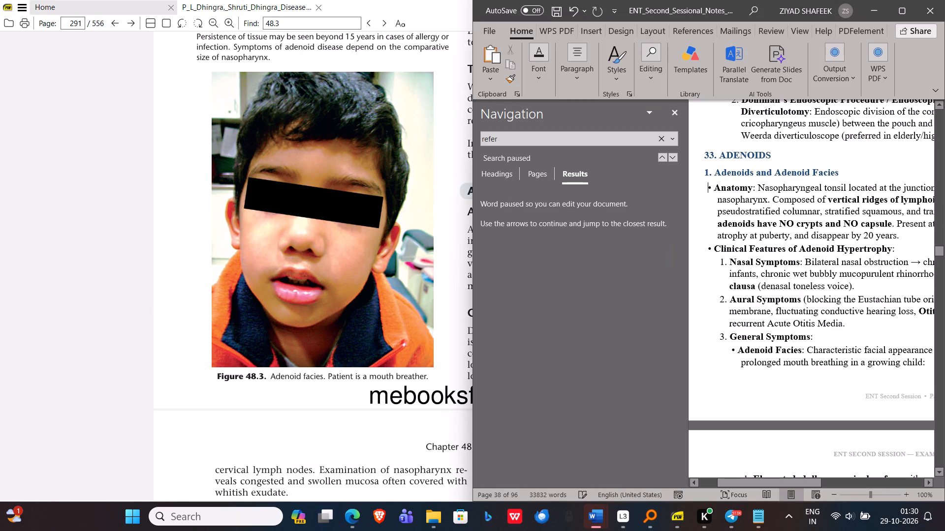
{"action": "left_click", "coordinate": [845, 172]}
{"action": "key", "text": "Return"}
{"action": "key", "text": "ctrl+v"}
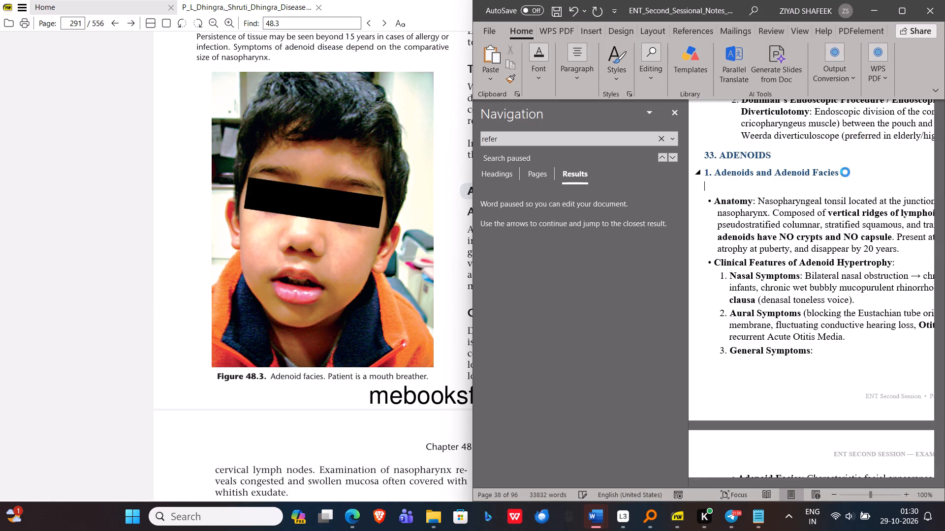
Shrink the pasted adenoid facies picture slightly, keeping its proportions.
{"action": "left_click", "coordinate": [823, 243]}
{"action": "scroll", "coordinate": [823, 243], "scroll_direction": "right", "scroll_amount": 1}
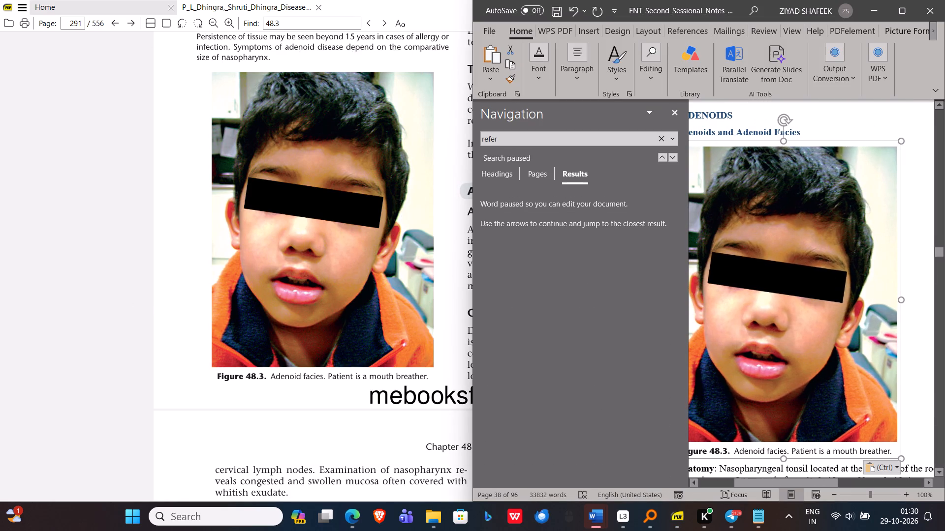
{"action": "left_click_drag", "start_coordinate": [902, 459], "coordinate": [877, 440]}
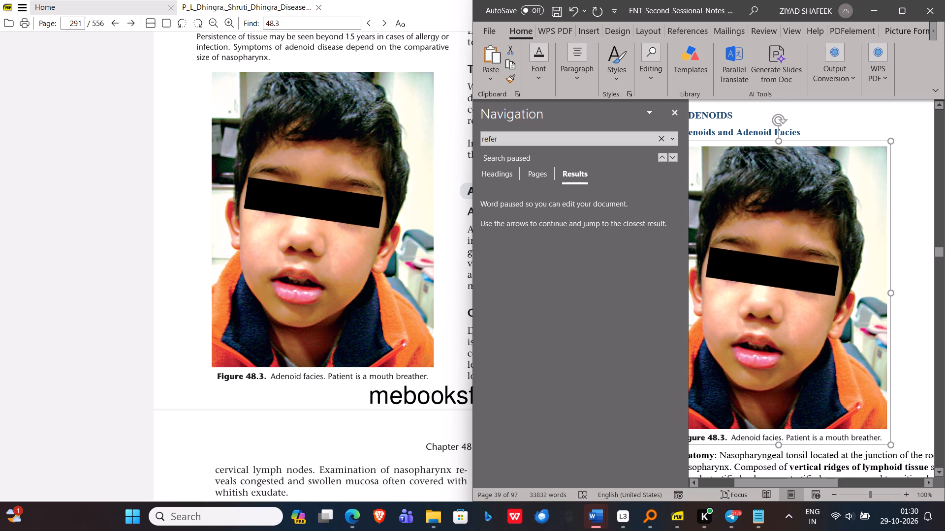
{"action": "left_click_drag", "start_coordinate": [877, 440], "coordinate": [875, 438]}
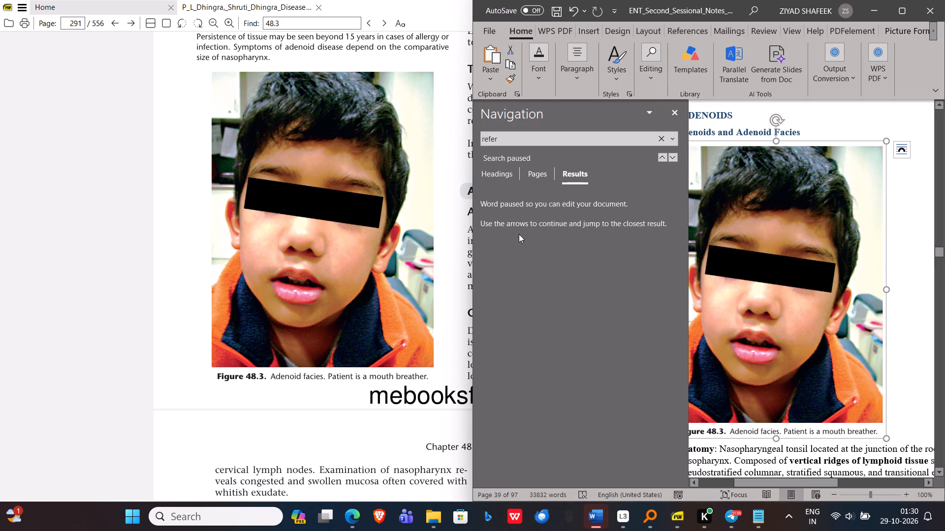
Go to the Figure 49.2 placeholder, search the Dhingra PDF for 49.2 and snip the angiofibroma specimen and CT scans with their caption.
{"action": "left_click", "coordinate": [671, 155]}
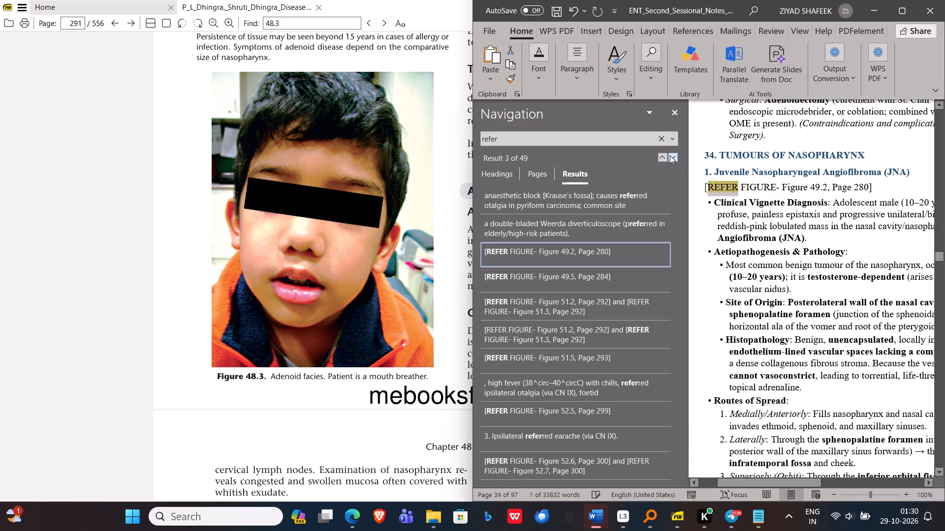
{"action": "key", "text": "alt+Tab"}
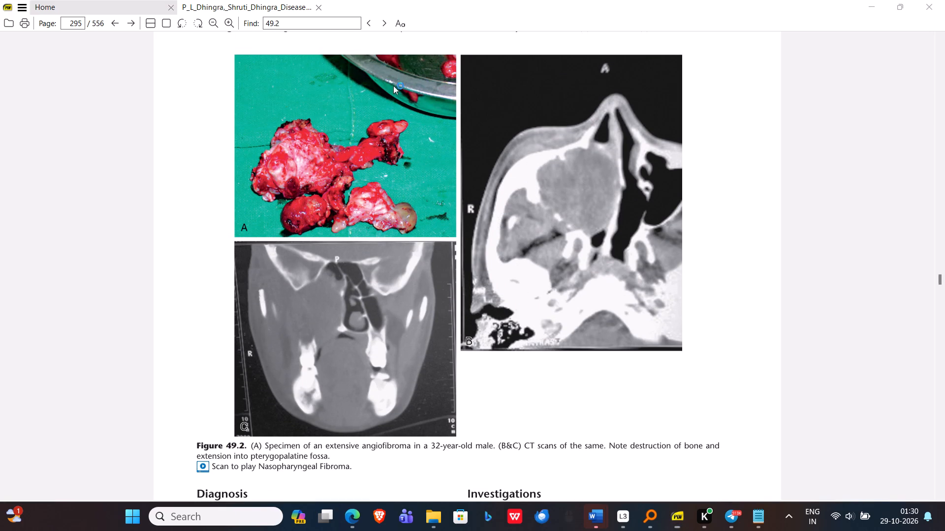
{"action": "left_click_drag", "start_coordinate": [189, 47], "coordinate": [232, 105]}
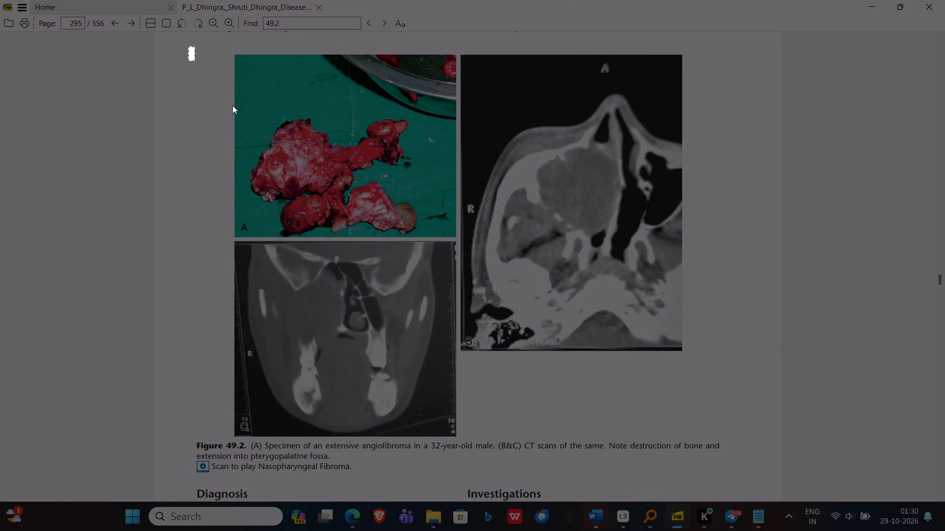
{"action": "left_click_drag", "start_coordinate": [232, 105], "coordinate": [708, 455]}
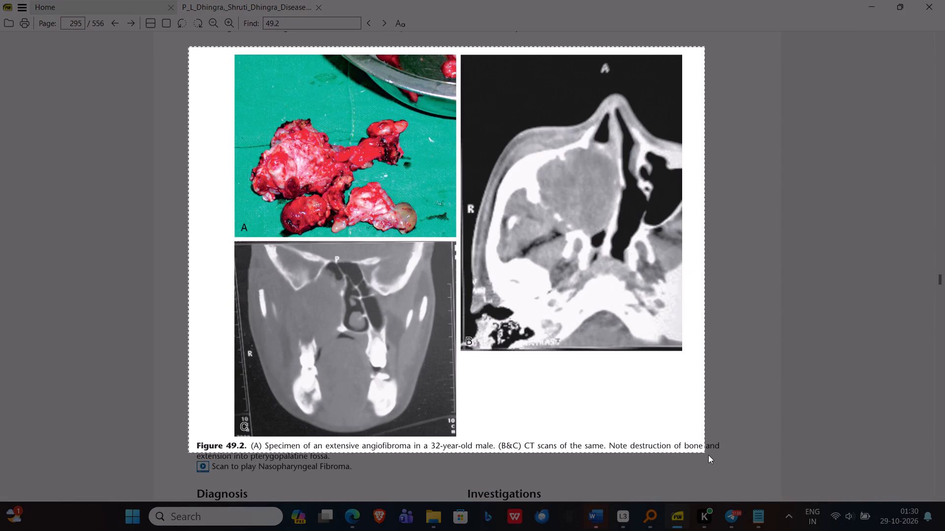
{"action": "left_click_drag", "start_coordinate": [708, 455], "coordinate": [731, 472]}
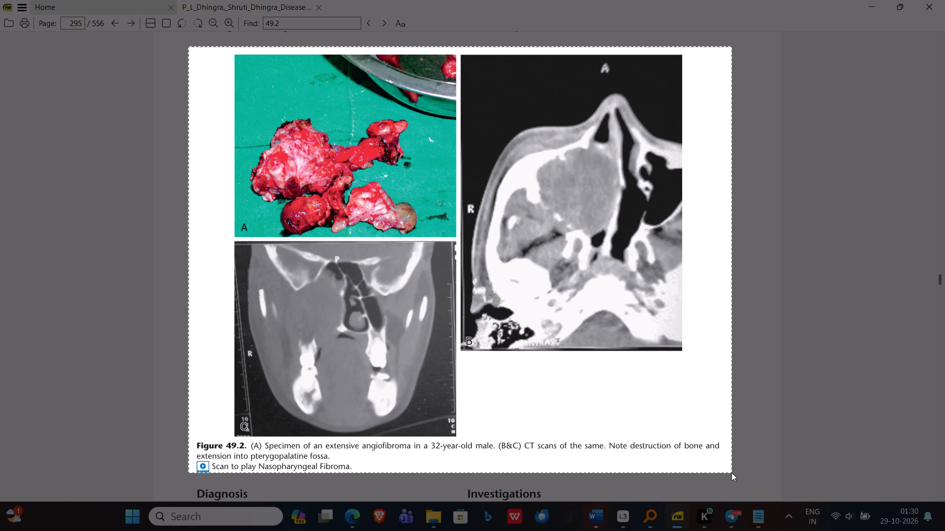
{"action": "left_click_drag", "start_coordinate": [731, 472], "coordinate": [731, 474]}
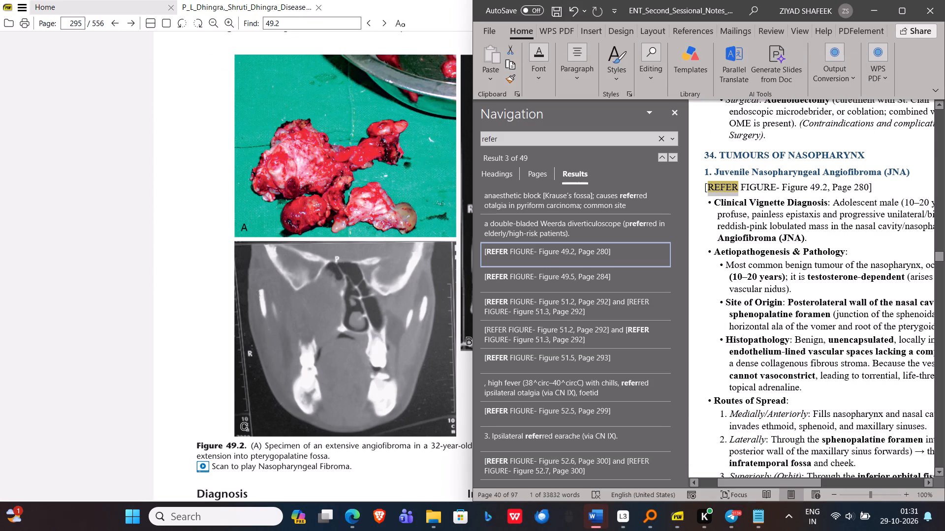
Replace the Figure 49.2 placeholder with the snip on its own line under the Juvenile Nasopharyngeal Angiofibroma (JNA) heading.
{"action": "left_click_drag", "start_coordinate": [899, 189], "coordinate": [695, 183]}
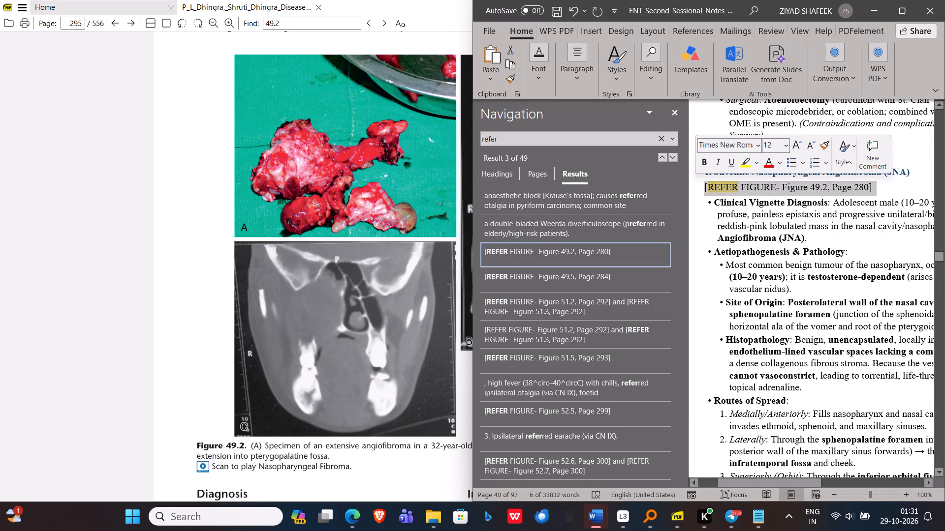
{"action": "key", "text": "BackSpace"}
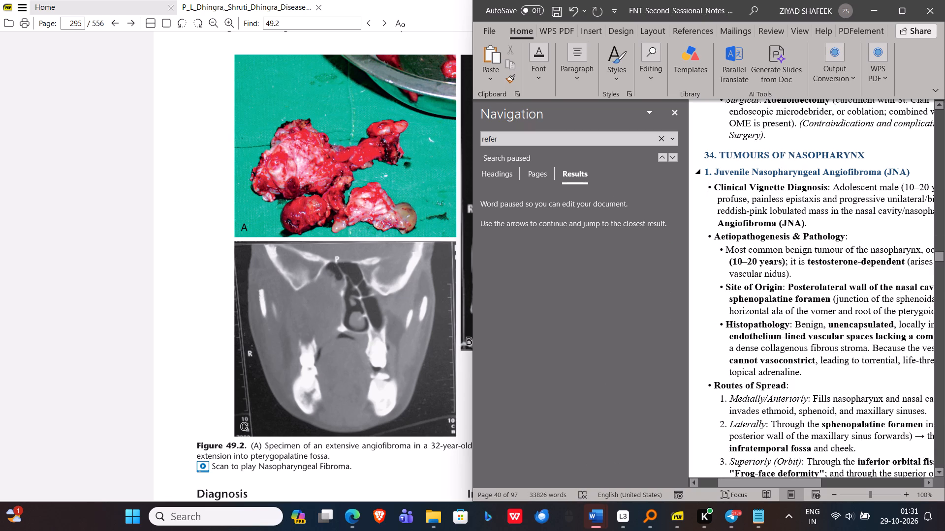
{"action": "left_click", "coordinate": [924, 170]}
{"action": "key", "text": "Return"}
{"action": "key", "text": "BackSpace"}
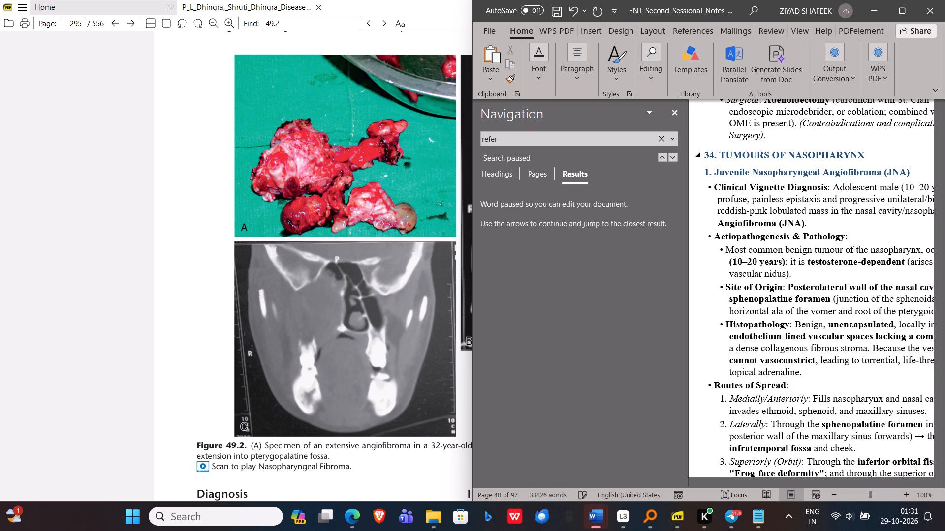
{"action": "key", "text": "Return"}
{"action": "key", "text": "ctrl+v"}
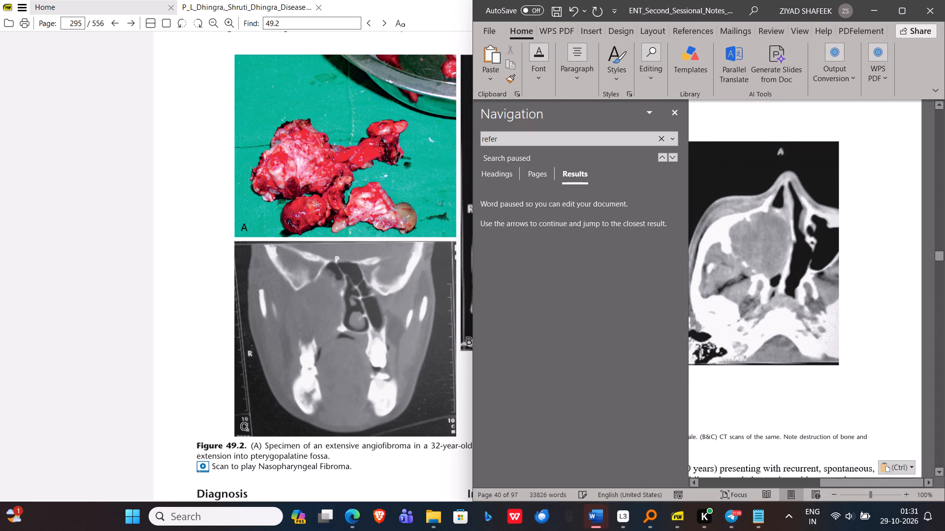
Go to the Figure 49.5 placeholder, find that figure in the Dhingra PDF and snip the nasopharyngeal cancer spread diagram with its caption.
{"action": "scroll", "coordinate": [826, 266], "scroll_direction": "right", "scroll_amount": 2}
{"action": "scroll", "coordinate": [826, 266], "scroll_direction": "down", "scroll_amount": 2}
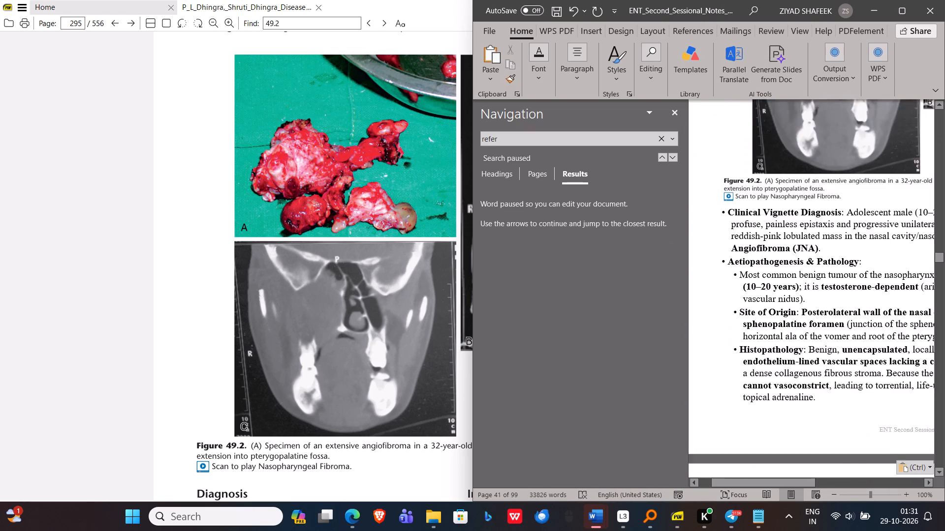
{"action": "scroll", "coordinate": [826, 266], "scroll_direction": "down", "scroll_amount": 5}
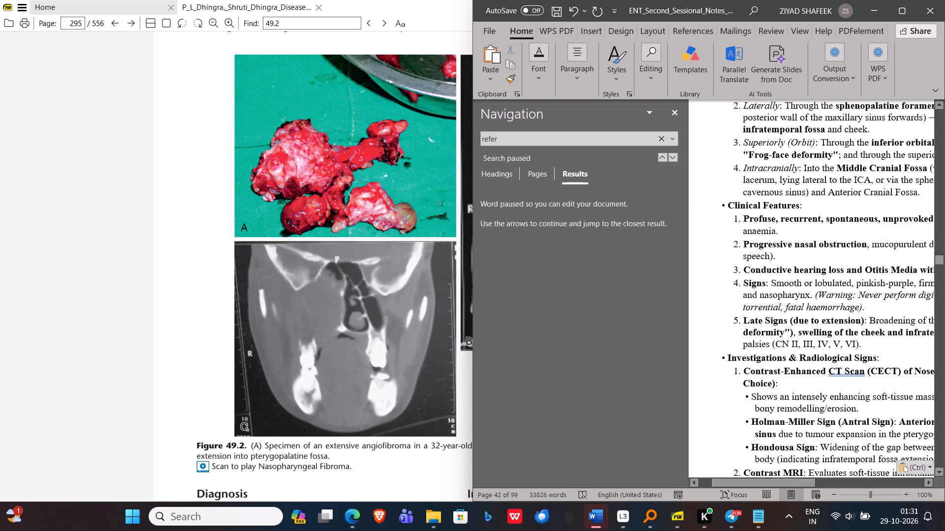
{"action": "scroll", "coordinate": [826, 266], "scroll_direction": "down", "scroll_amount": 4}
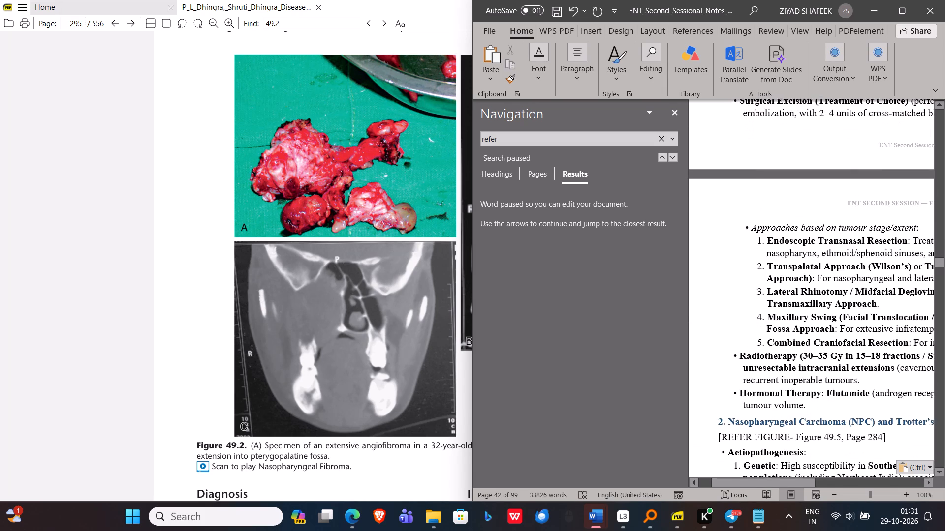
{"action": "scroll", "coordinate": [826, 266], "scroll_direction": "down", "scroll_amount": 1}
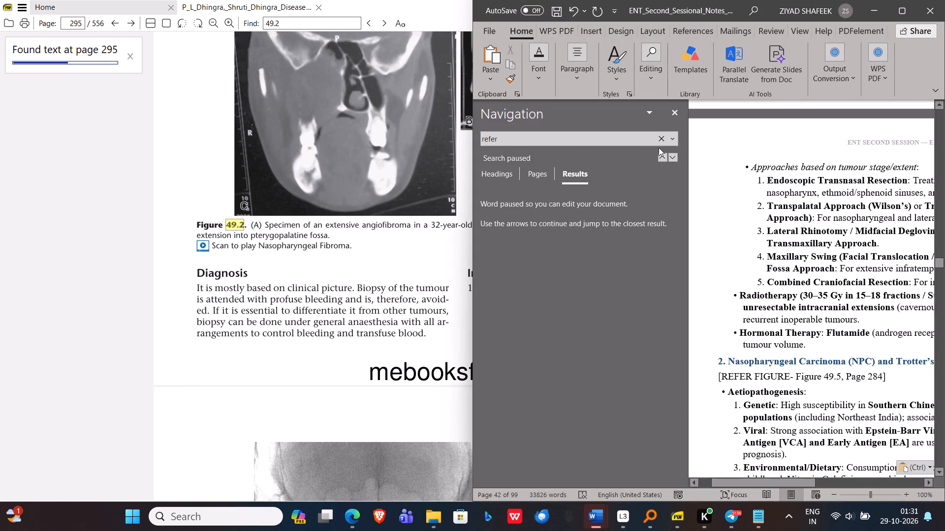
{"action": "left_click", "coordinate": [669, 157]}
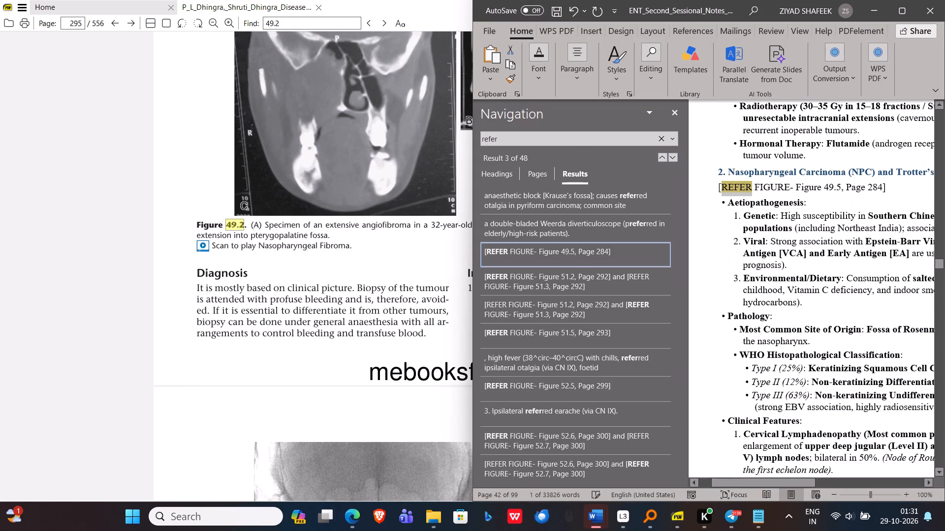
{"action": "left_click", "coordinate": [861, 184]}
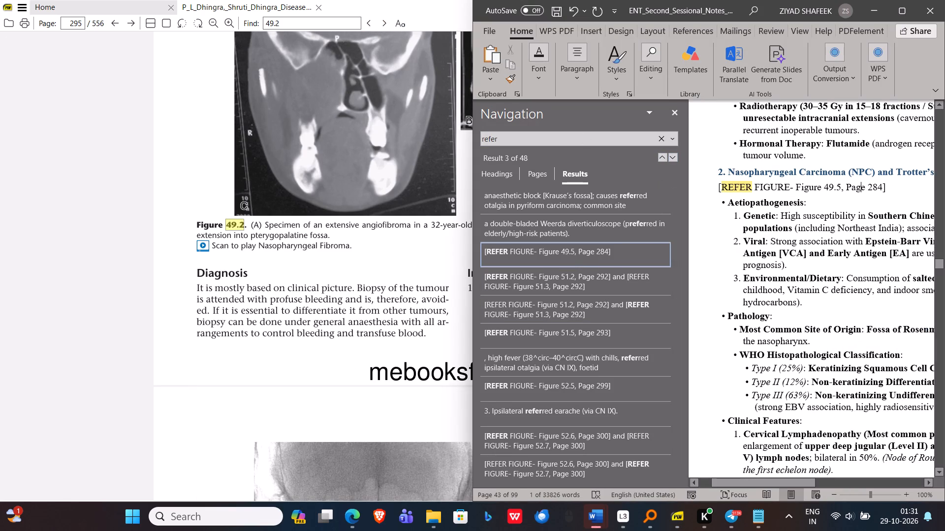
{"action": "key", "text": "alt+Tab"}
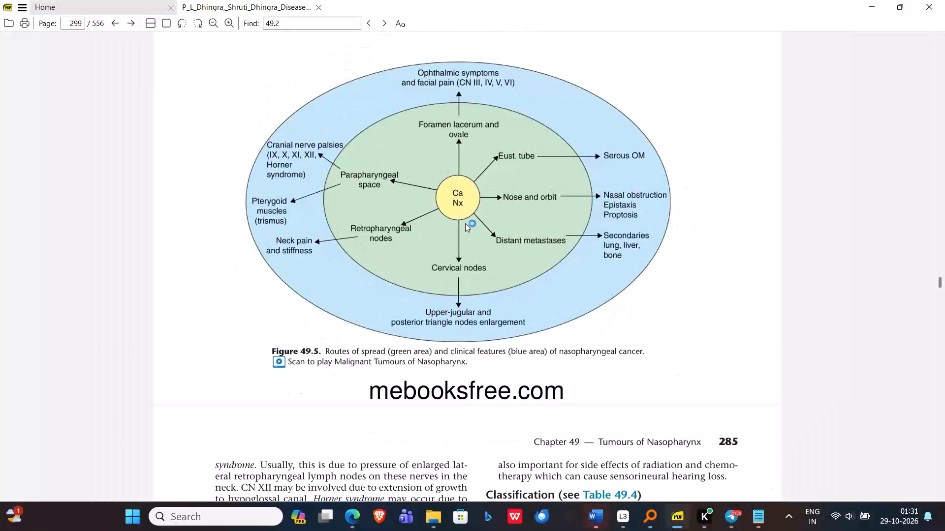
{"action": "left_click_drag", "start_coordinate": [223, 45], "coordinate": [667, 383]}
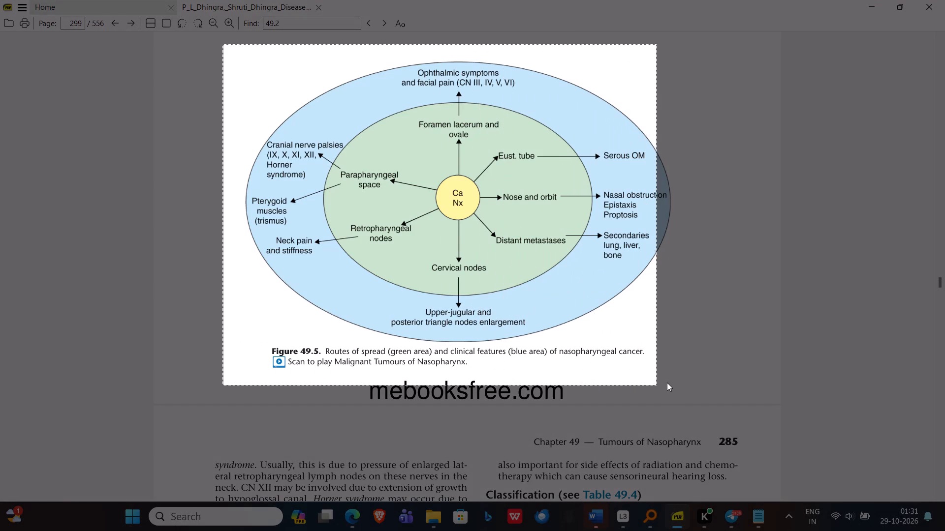
{"action": "left_click_drag", "start_coordinate": [667, 383], "coordinate": [682, 377]}
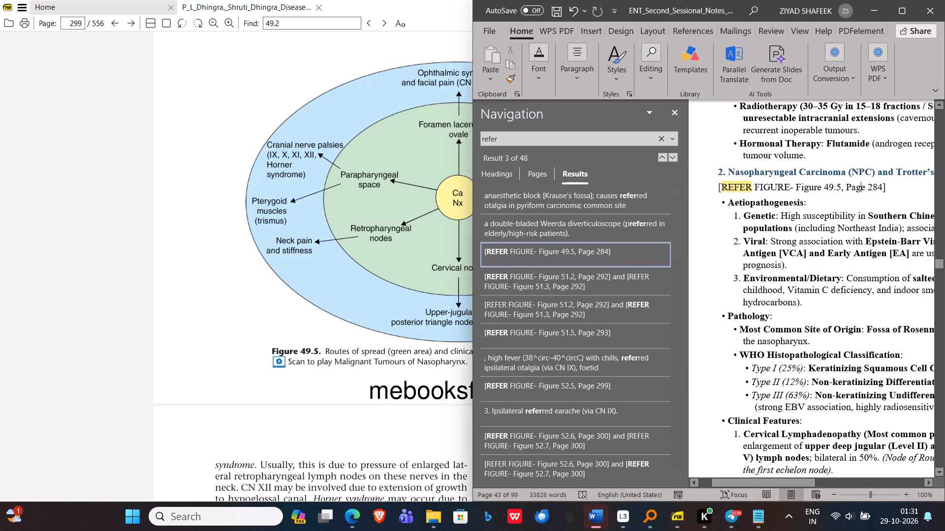
Replace the Figure 49.5 placeholder under the Nasopharyngeal Carcinoma (NPC) heading with the snip.
{"action": "left_click", "coordinate": [884, 184]}
{"action": "left_click_drag", "start_coordinate": [888, 184], "coordinate": [711, 188]}
{"action": "key", "text": "ctrl+v"}
{"action": "left_click", "coordinate": [792, 272]}
{"action": "scroll", "coordinate": [792, 272], "scroll_direction": "down", "scroll_amount": 1}
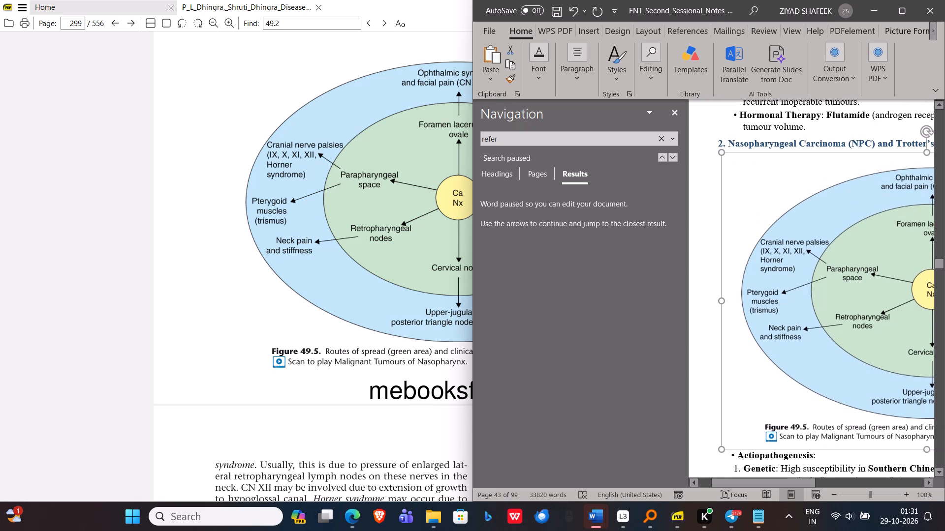
Set the font size of the whole notes document to 12.
{"action": "scroll", "coordinate": [792, 272], "scroll_direction": "down", "scroll_amount": 1}
{"action": "key", "text": "ctrl+a"}
{"action": "left_click", "coordinate": [543, 64]}
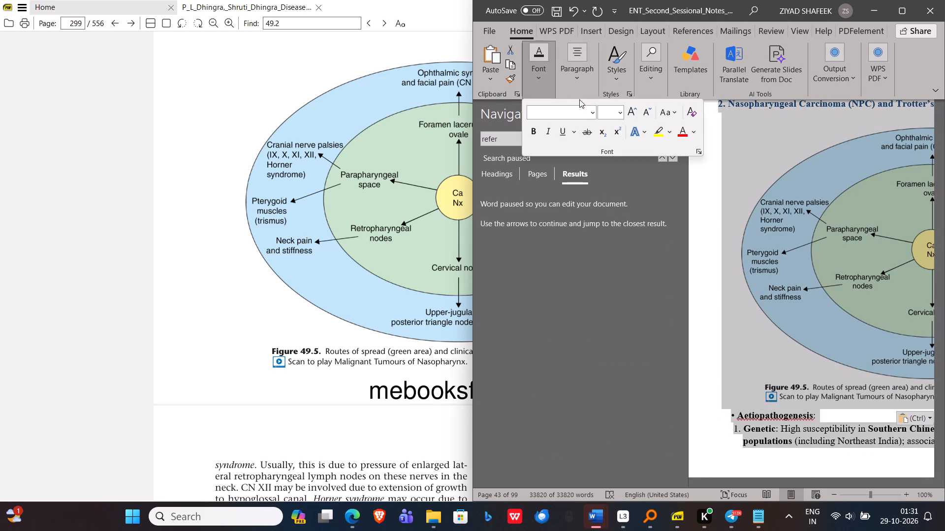
{"action": "left_click", "coordinate": [612, 112]}
{"action": "type", "text": "12"}
{"action": "key", "text": "Return"}
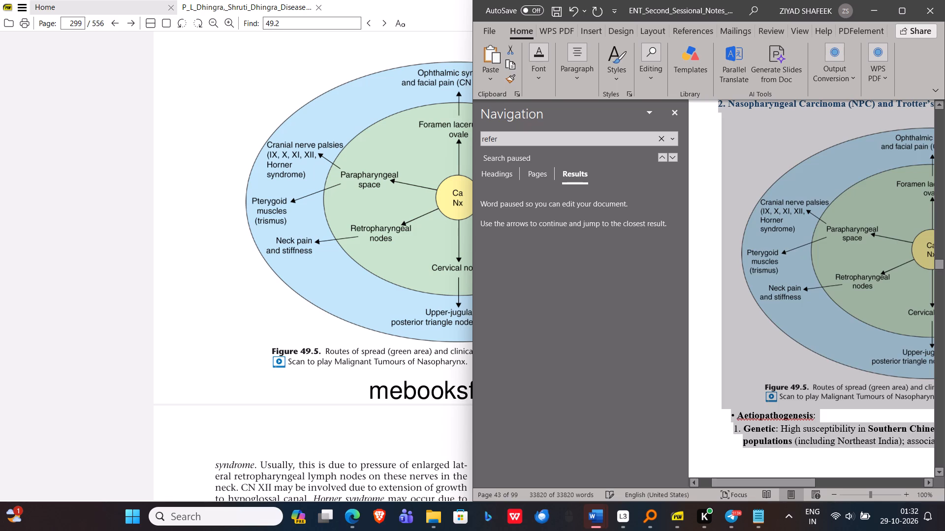
{"action": "left_click", "coordinate": [848, 283]}
Go to the Figure 51.2 placeholder, search the Dhingra PDF for 51.2 and snip the relations of tonsil diagram with its caption.
{"action": "left_click", "coordinate": [676, 159]}
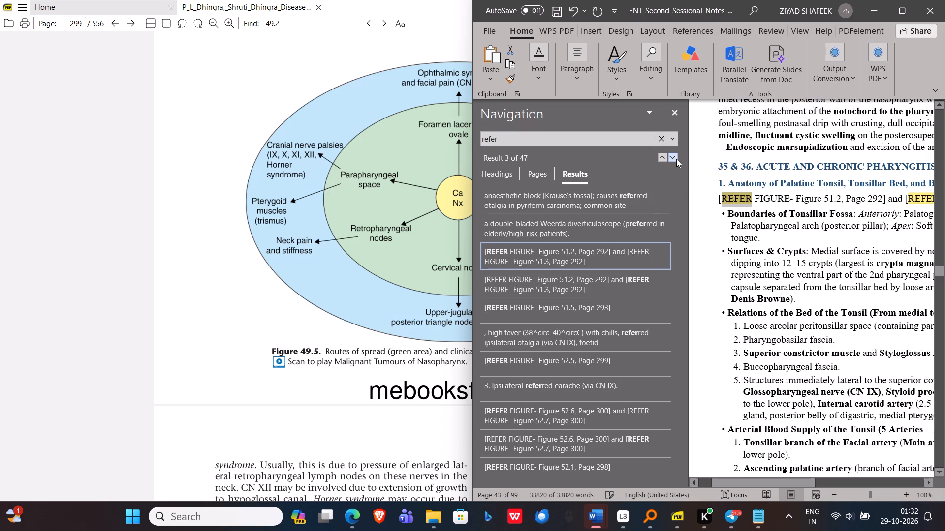
{"action": "key", "text": "alt+Tab"}
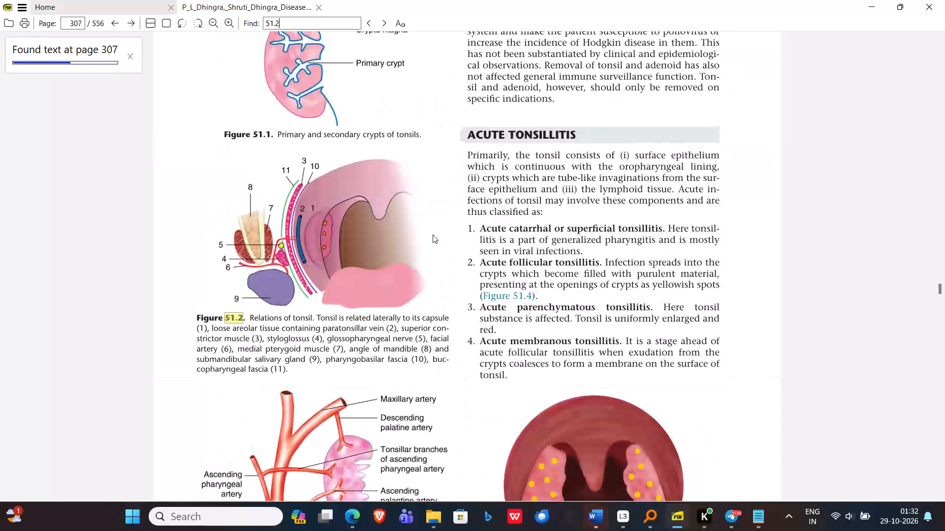
{"action": "left_click_drag", "start_coordinate": [456, 389], "coordinate": [196, 166]}
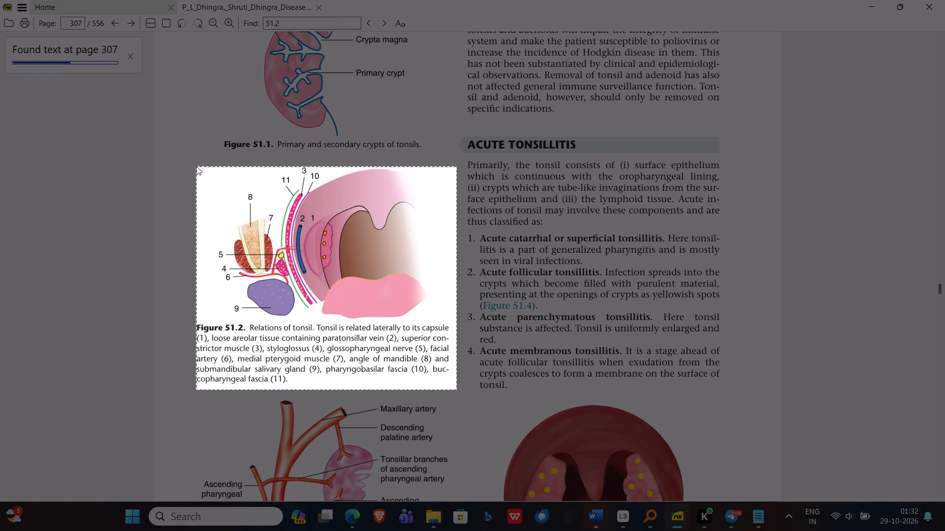
{"action": "left_click_drag", "start_coordinate": [196, 166], "coordinate": [193, 162]}
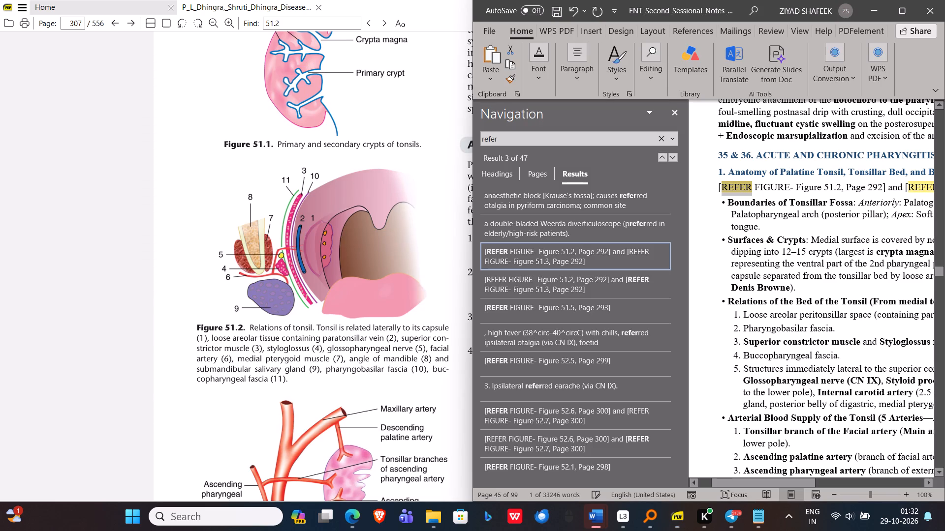
Replace the combined Figure 51.2 and Figure 51.3 placeholder line under the Anatomy of Palatine Tonsil heading with the Figure 51.2 snip.
{"action": "scroll", "coordinate": [871, 197], "scroll_direction": "left", "scroll_amount": 2}
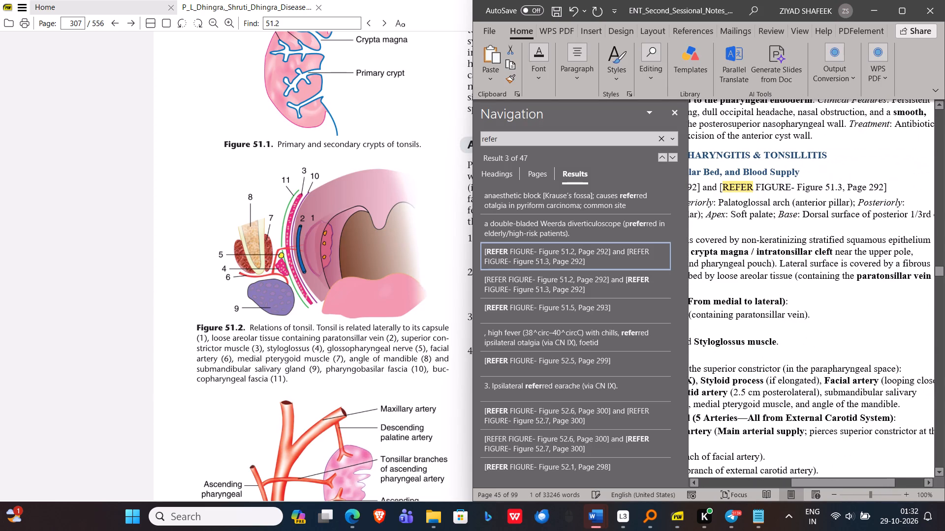
{"action": "left_click_drag", "start_coordinate": [903, 183], "coordinate": [648, 191]}
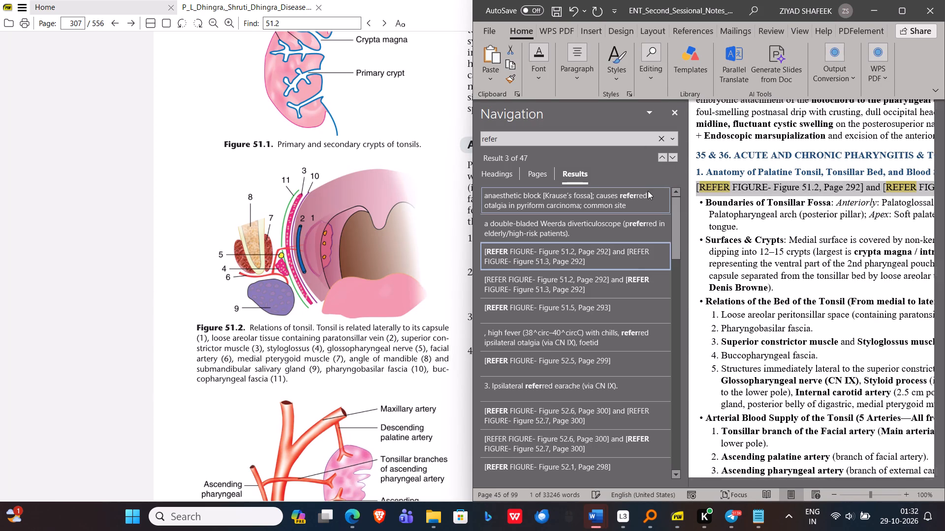
{"action": "key", "text": "ctrl+v"}
Snip Figure 51.3, the arterial supply of tonsil, with its caption and paste it on a new line below the Figure 51.2 picture.
{"action": "scroll", "coordinate": [369, 250], "scroll_direction": "down", "scroll_amount": 2}
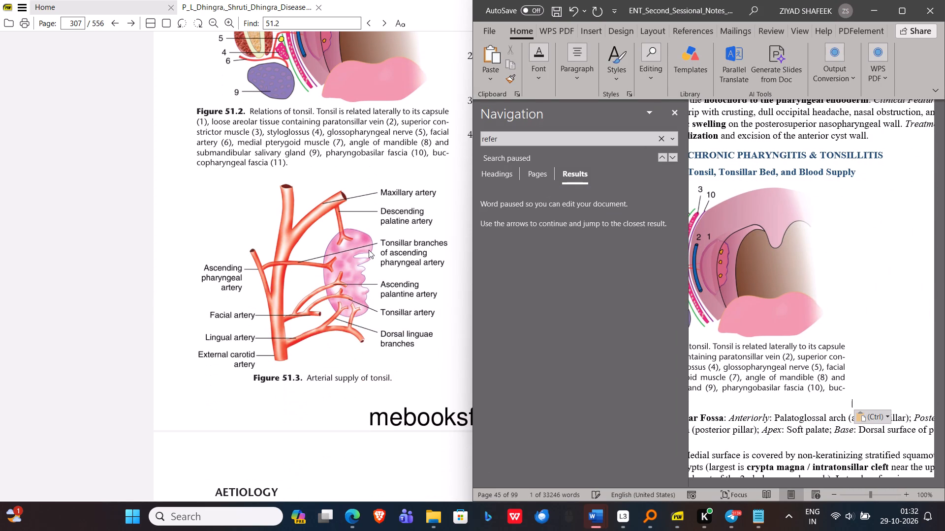
{"action": "key", "text": "shift+super+s"}
{"action": "left_click_drag", "start_coordinate": [454, 393], "coordinate": [256, 246]}
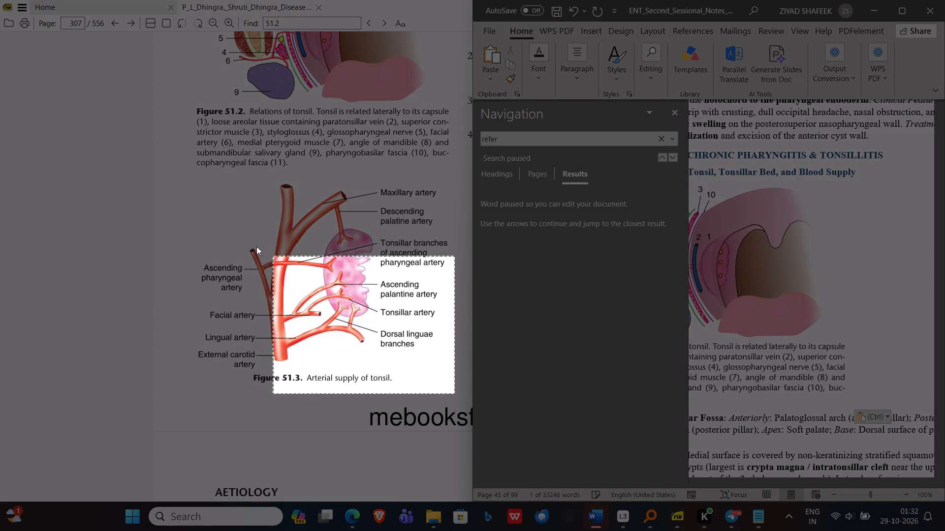
{"action": "left_click_drag", "start_coordinate": [256, 246], "coordinate": [194, 178]}
{"action": "key", "text": "alt+Tab"}
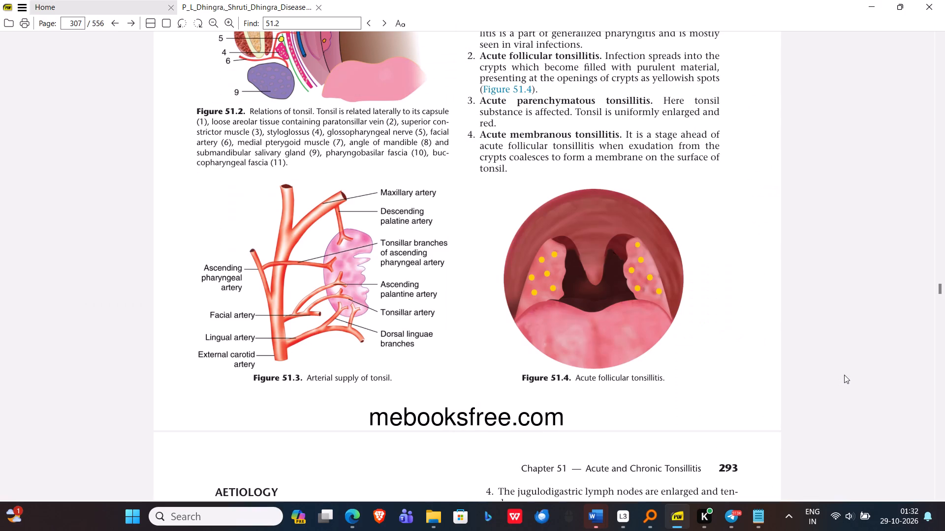
{"action": "left_click", "coordinate": [885, 400]}
{"action": "key", "text": "Return"}
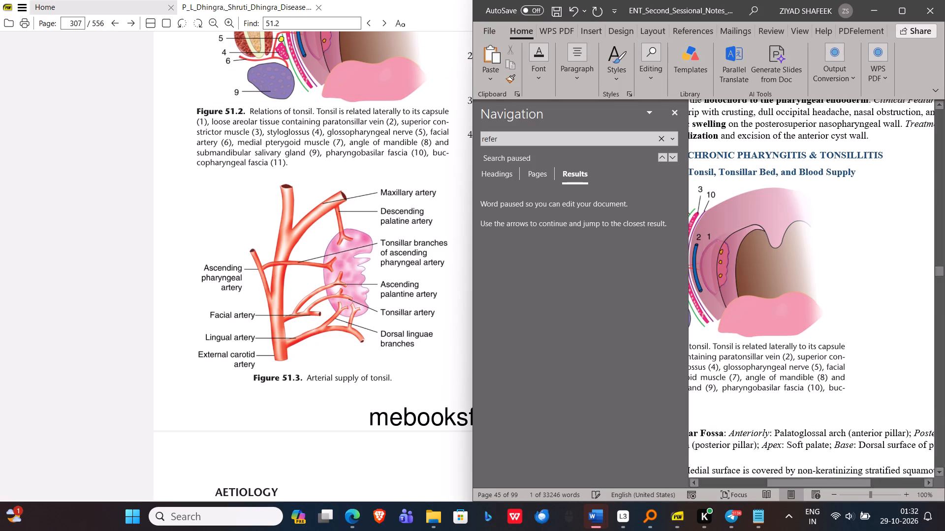
{"action": "key", "text": "ctrl+v"}
{"action": "scroll", "coordinate": [885, 400], "scroll_direction": "down", "scroll_amount": 1}
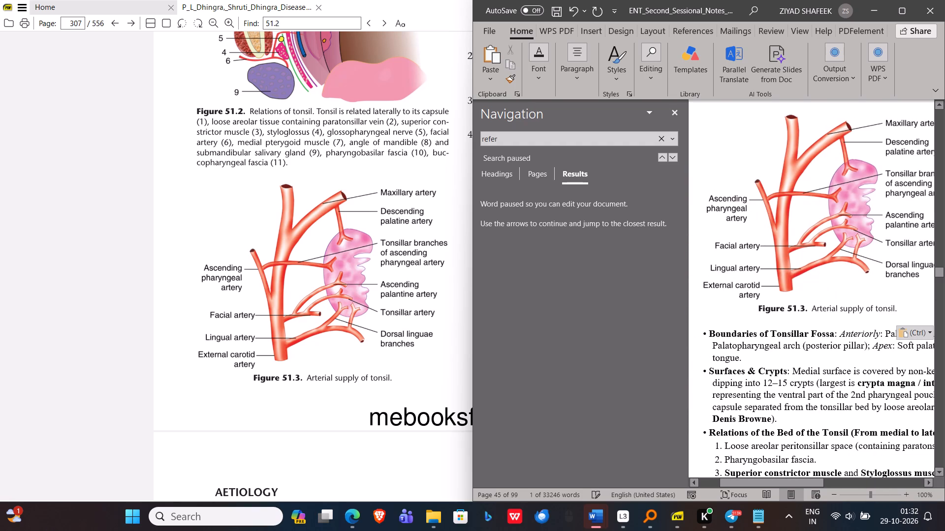
Go to the Figure 51.5 placeholder in the notes and snip the acute follicular tonsillitis photo with its caption from the Dhingra PDF.
{"action": "left_click", "coordinate": [672, 156]}
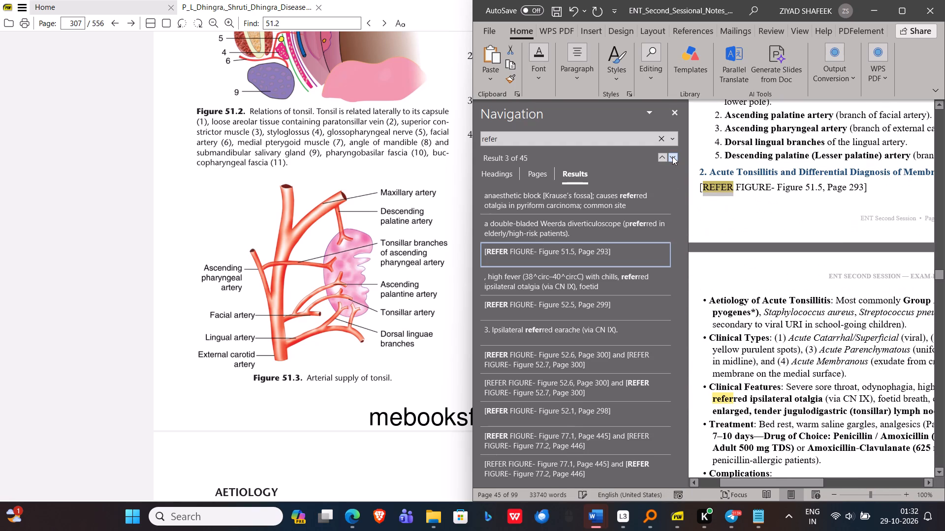
{"action": "scroll", "coordinate": [478, 223], "scroll_direction": "left", "scroll_amount": 2}
{"action": "left_click", "coordinate": [478, 223]}
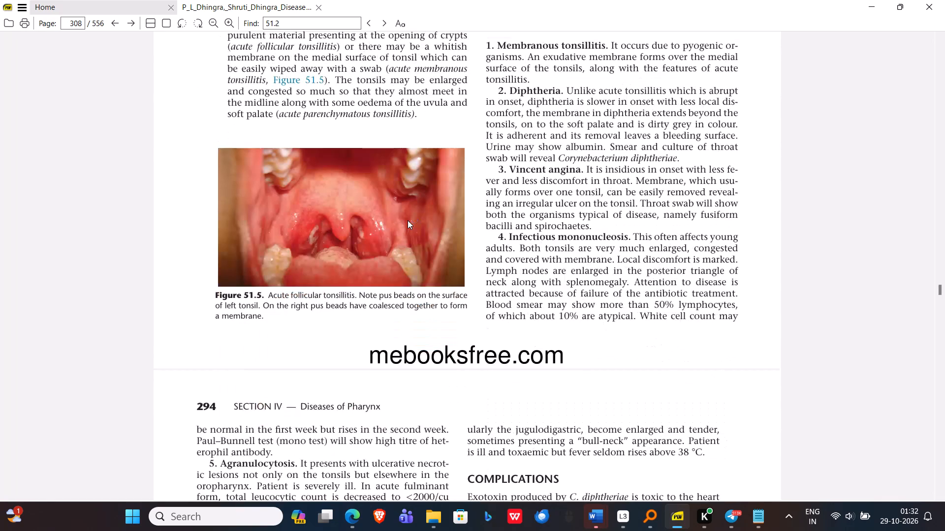
{"action": "left_click_drag", "start_coordinate": [468, 323], "coordinate": [287, 200]}
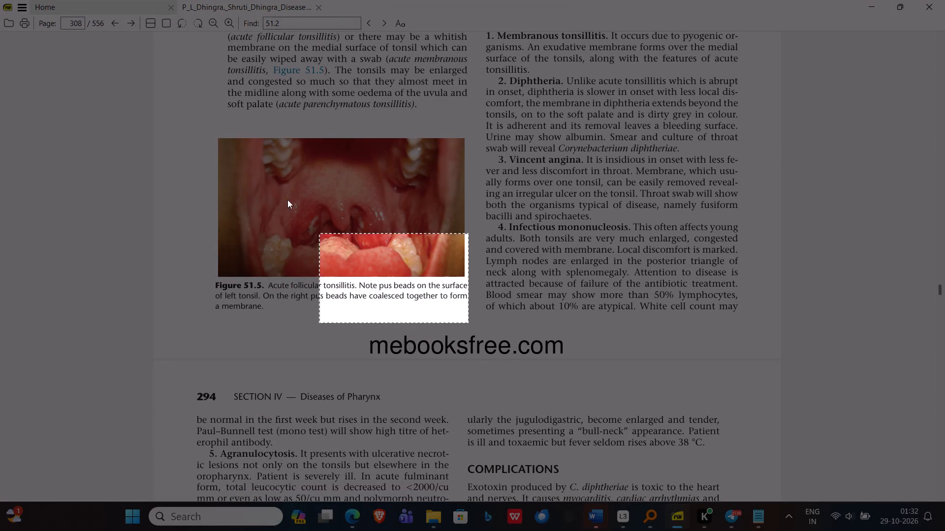
{"action": "left_click_drag", "start_coordinate": [287, 200], "coordinate": [212, 133]}
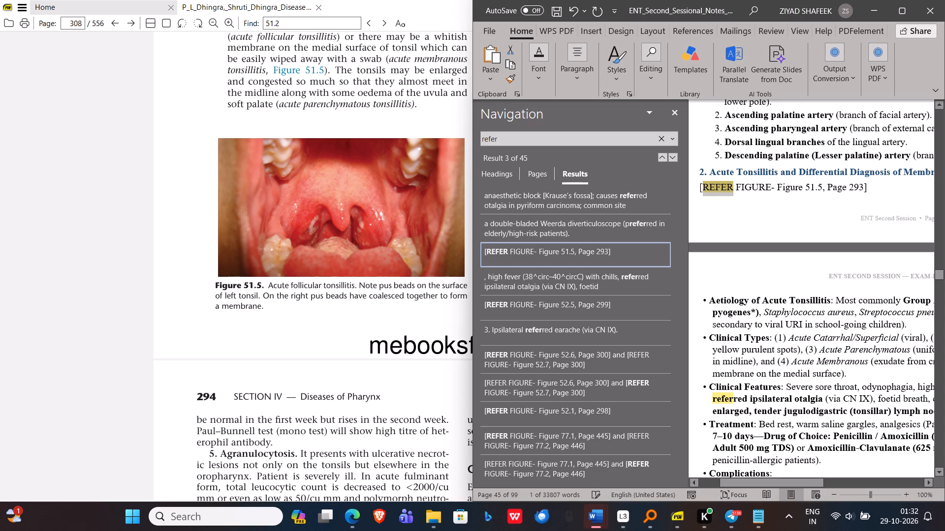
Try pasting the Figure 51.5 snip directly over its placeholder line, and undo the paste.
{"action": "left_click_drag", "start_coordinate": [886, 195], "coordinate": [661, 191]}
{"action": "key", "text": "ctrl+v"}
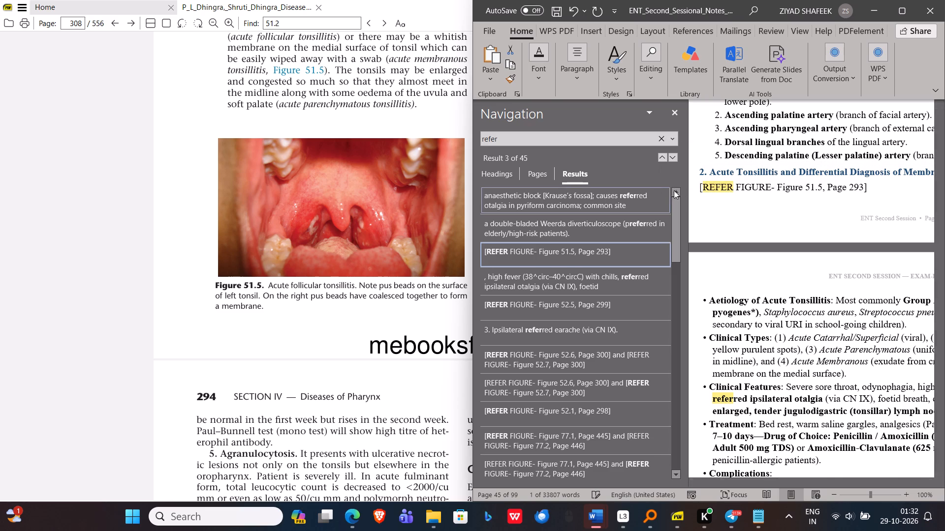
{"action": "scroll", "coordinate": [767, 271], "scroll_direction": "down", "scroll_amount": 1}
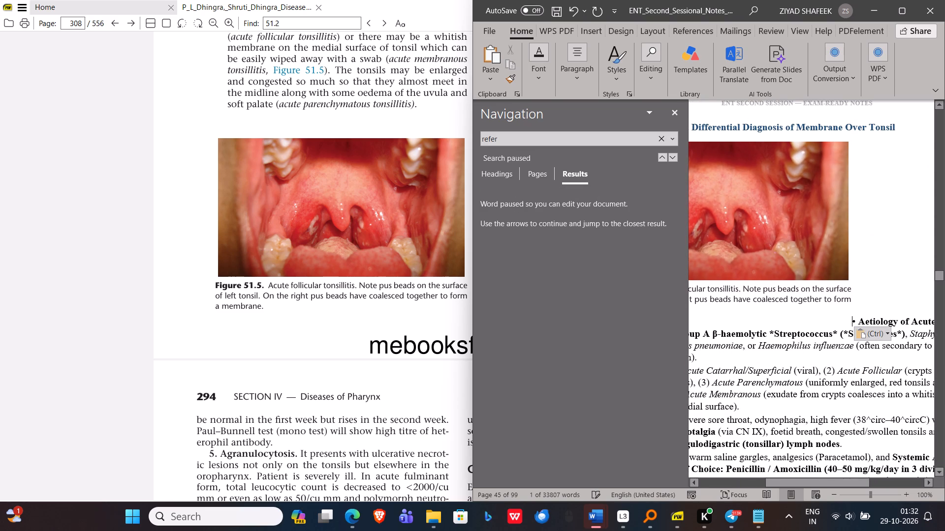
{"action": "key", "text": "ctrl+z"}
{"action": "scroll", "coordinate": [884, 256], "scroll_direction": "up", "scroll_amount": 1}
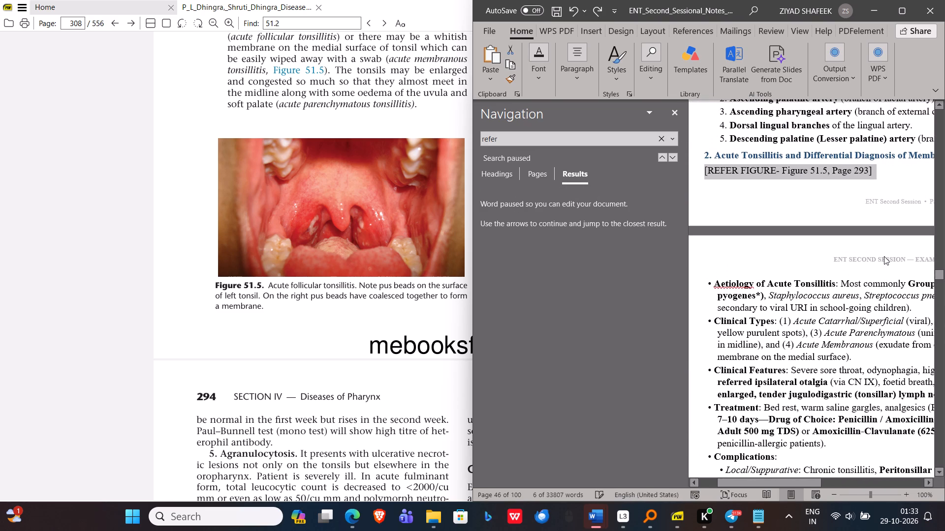
Delete the Figure 51.5 placeholder text and paste the snip on its own line above the Aetiology of Acute Tonsillitis bullet.
{"action": "key", "text": "BackSpace"}
{"action": "key", "text": "Return"}
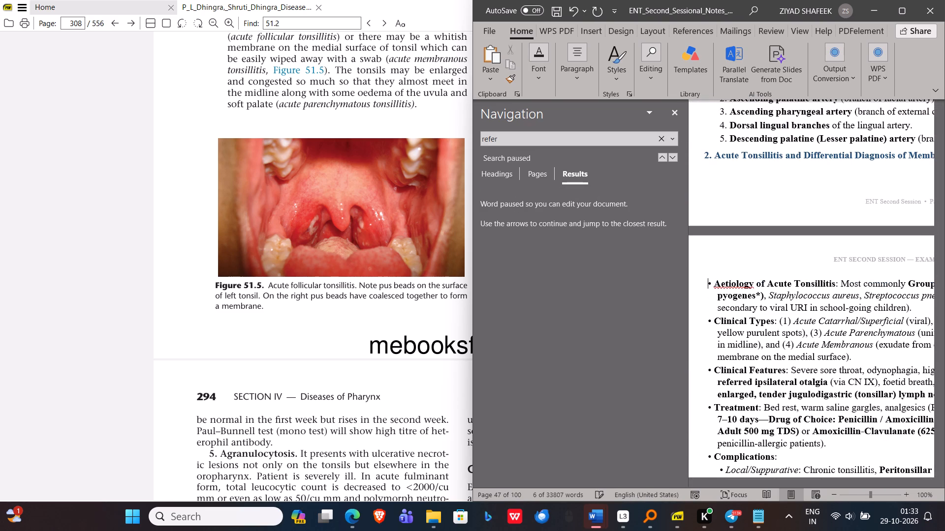
{"action": "key", "text": "Return"}
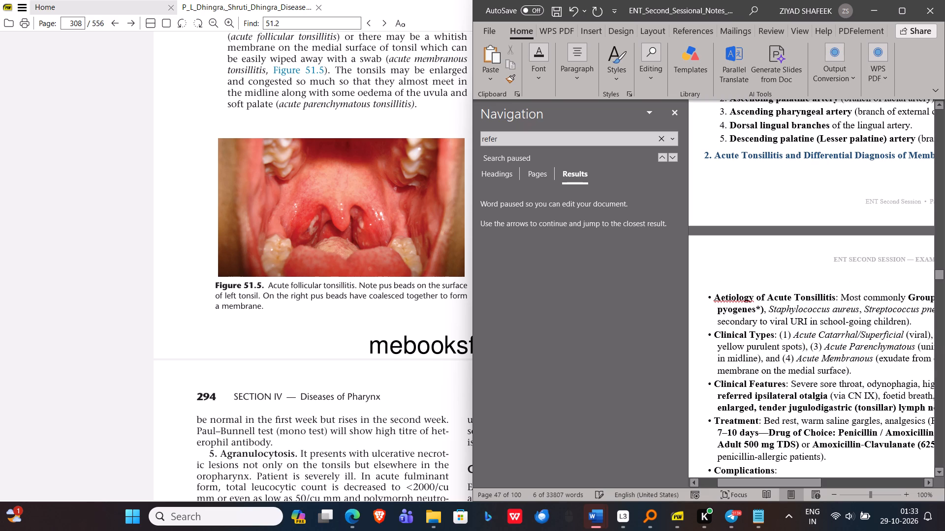
{"action": "left_click", "coordinate": [839, 275]}
{"action": "key", "text": "ctrl+v"}
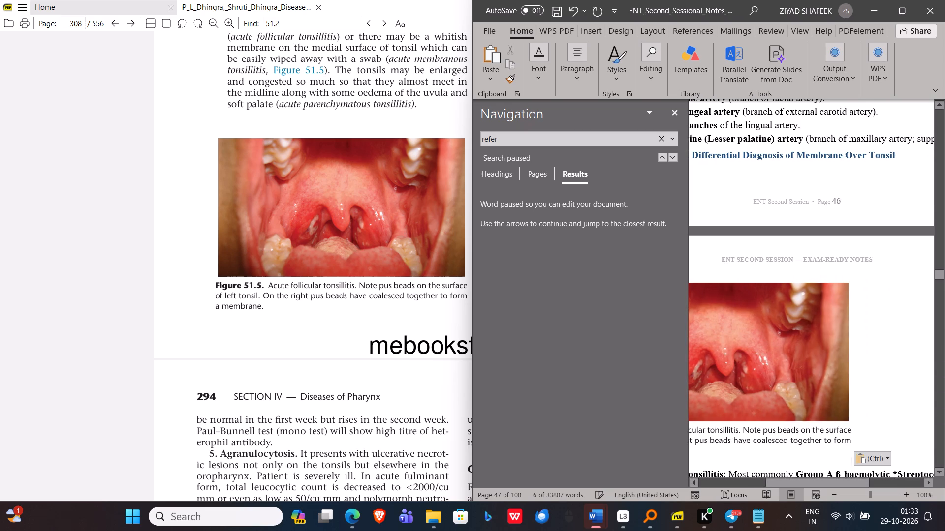
{"action": "scroll", "coordinate": [806, 337], "scroll_direction": "down", "scroll_amount": 2}
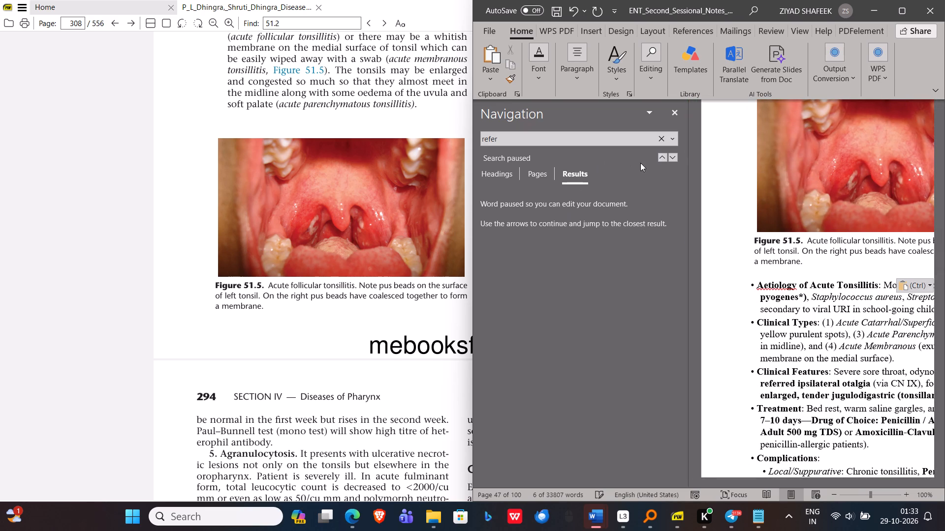
Go to the Figure 52.5 placeholder, search the Dhingra PDF for 52.5 and snip the peritonsillar abscess drainage diagram with its caption.
{"action": "left_click", "coordinate": [676, 157]}
{"action": "left_click", "coordinate": [676, 156]}
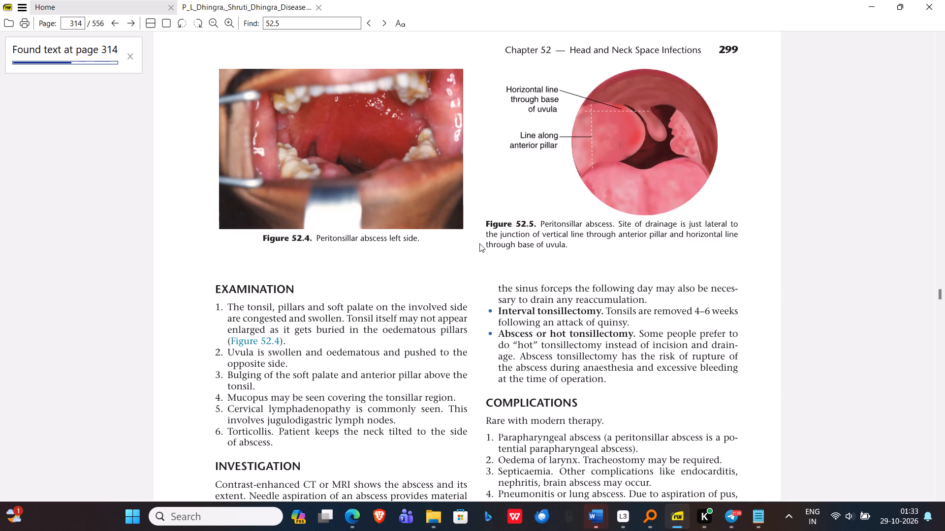
{"action": "left_click_drag", "start_coordinate": [479, 70], "coordinate": [750, 252]}
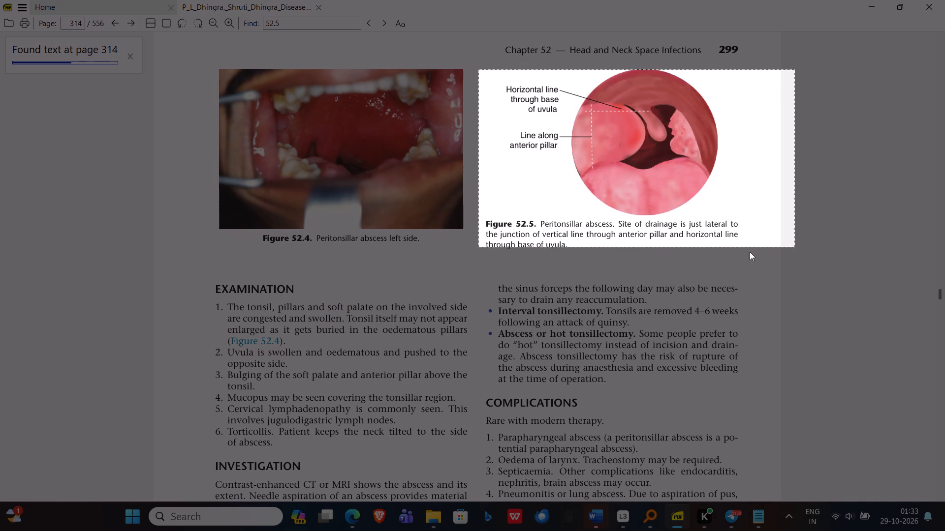
{"action": "left_click_drag", "start_coordinate": [750, 252], "coordinate": [748, 253]}
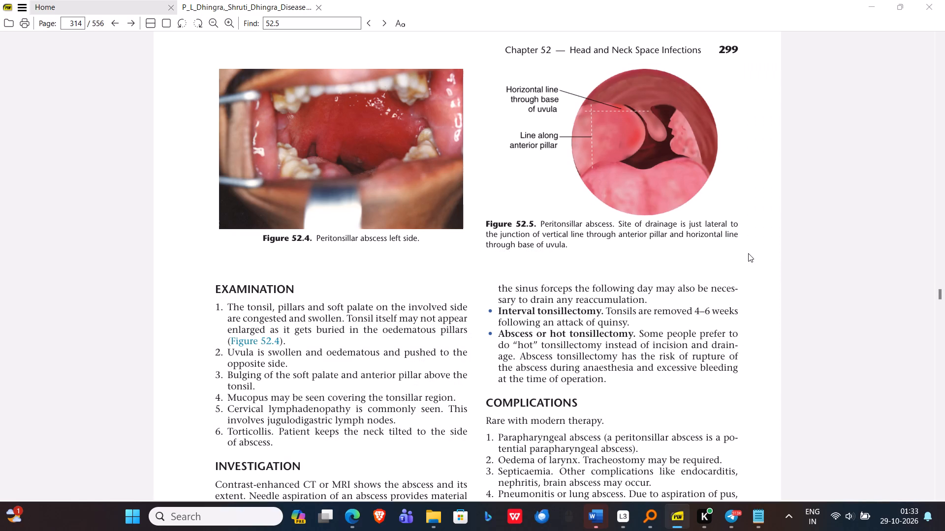
Replace the Figure 52.5 placeholder line under the Peritonsillar Abscess (Quinsy) heading with the Figure 52.5 snip.
{"action": "left_click", "coordinate": [870, 170]}
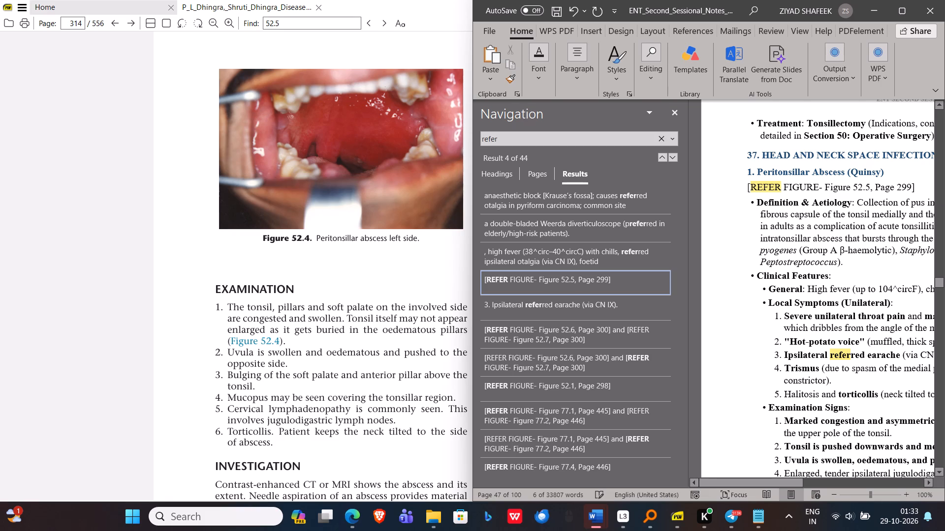
{"action": "left_click_drag", "start_coordinate": [925, 183], "coordinate": [711, 188]}
{"action": "key", "text": "ctrl+v"}
{"action": "left_click", "coordinate": [807, 254]}
{"action": "scroll", "coordinate": [807, 254], "scroll_direction": "right", "scroll_amount": 1}
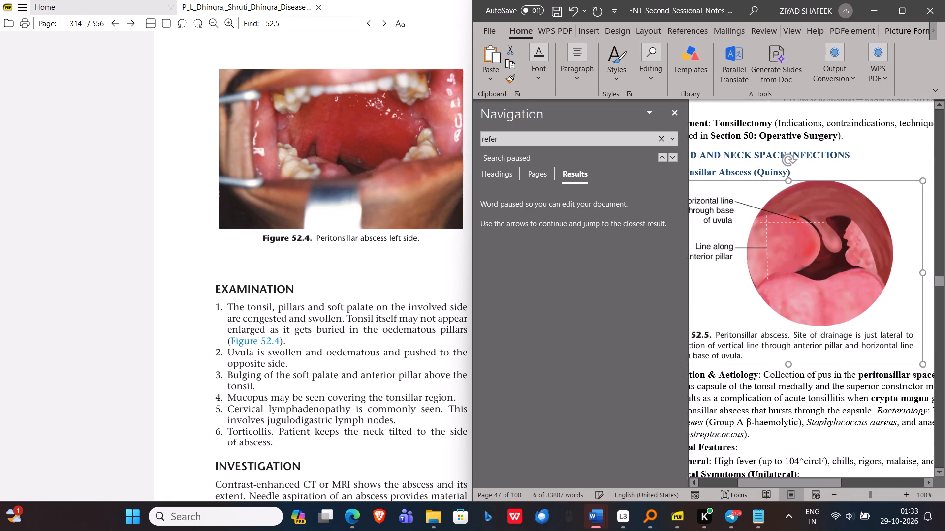
{"action": "scroll", "coordinate": [807, 254], "scroll_direction": "down", "scroll_amount": 1}
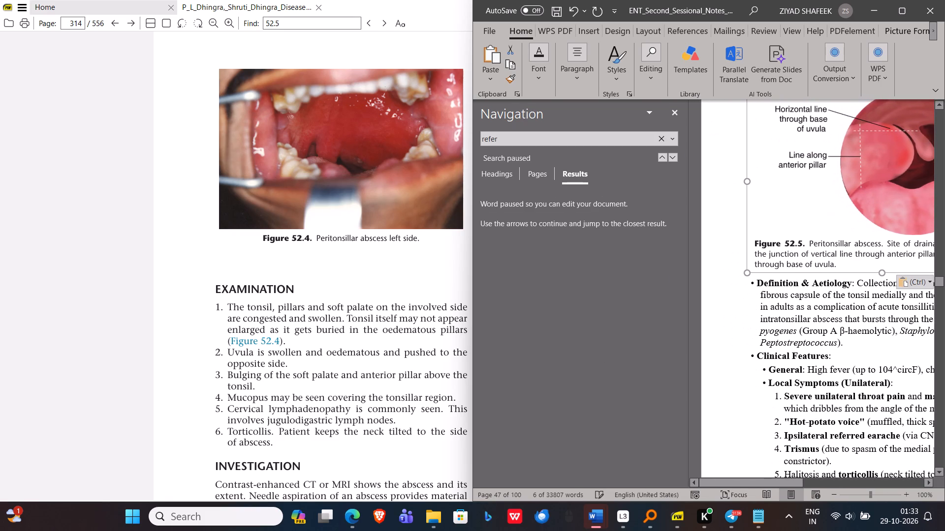
Go to the Figure 52.6 placeholder and snip the PDF's diagram of spaces in relation to pharynx with its caption.
{"action": "left_click", "coordinate": [671, 156]}
{"action": "left_click", "coordinate": [671, 156]}
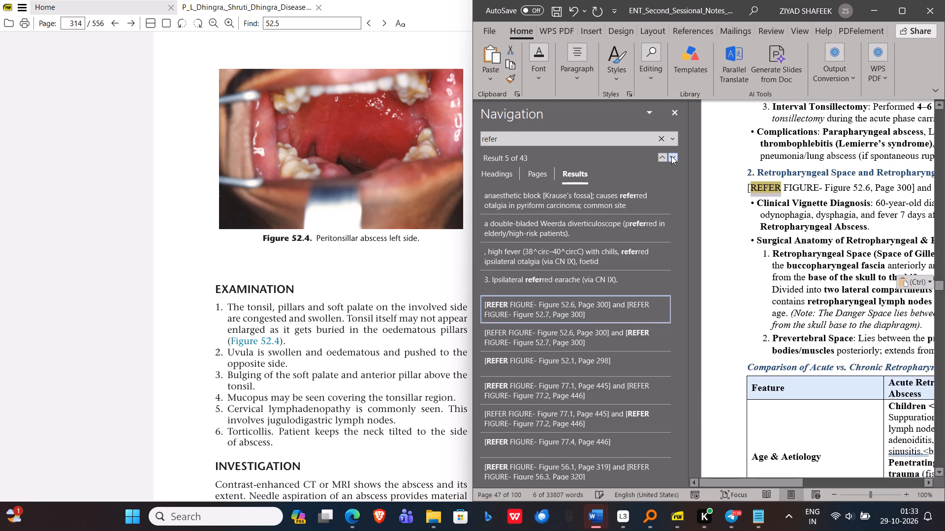
{"action": "key", "text": "alt+Tab"}
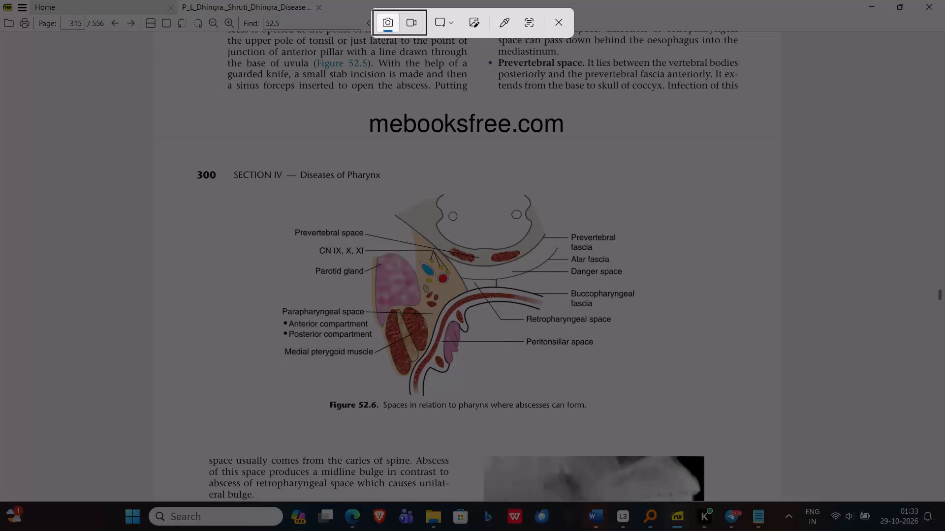
{"action": "left_click_drag", "start_coordinate": [655, 428], "coordinate": [331, 242]}
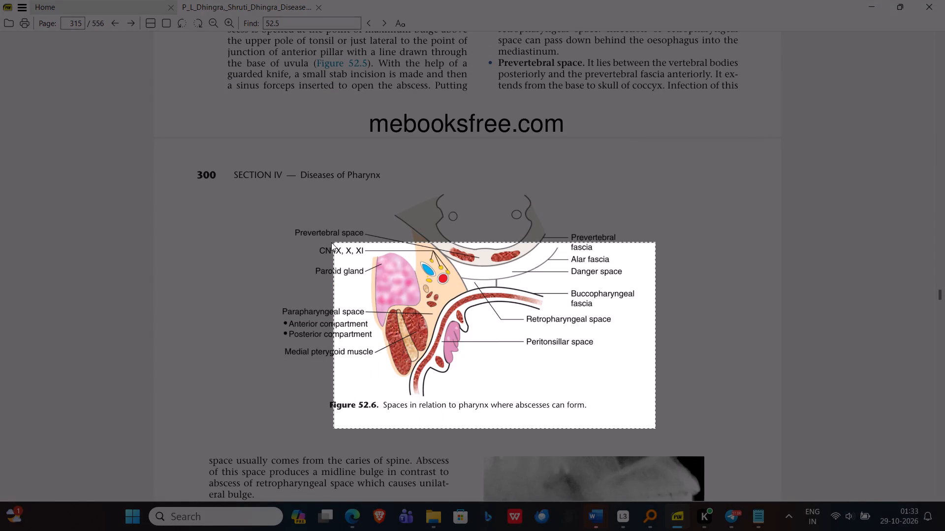
{"action": "left_click_drag", "start_coordinate": [331, 242], "coordinate": [281, 188]}
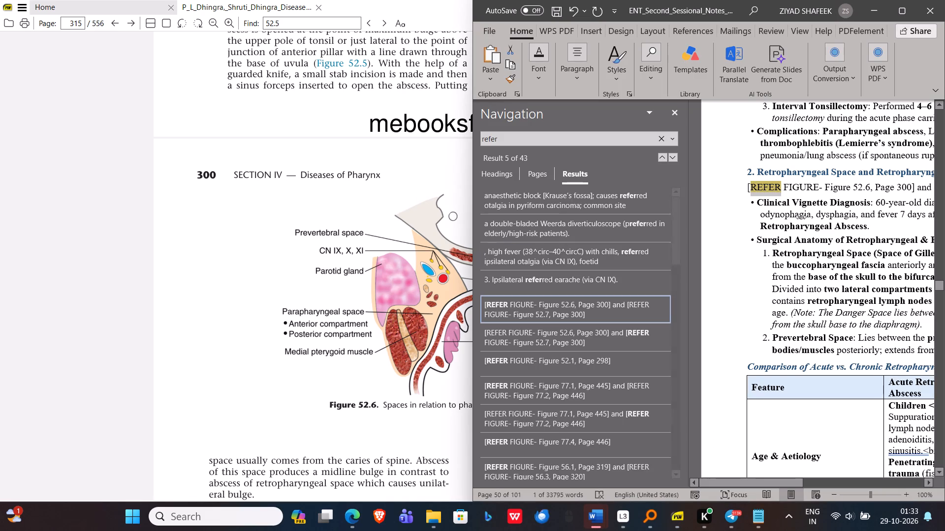
Replace the combined Figure 52.6 and 52.7 placeholder line with the Figure 52.6 snip, keeping the Clinical Vignette Diagnosis bullet on its own line.
{"action": "scroll", "coordinate": [825, 217], "scroll_direction": "left", "scroll_amount": 3}
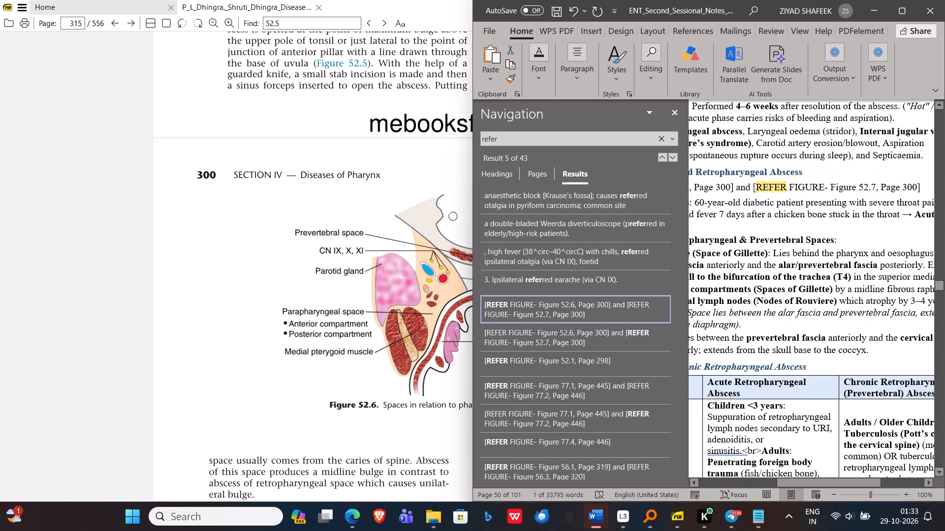
{"action": "left_click_drag", "start_coordinate": [924, 184], "coordinate": [674, 189]}
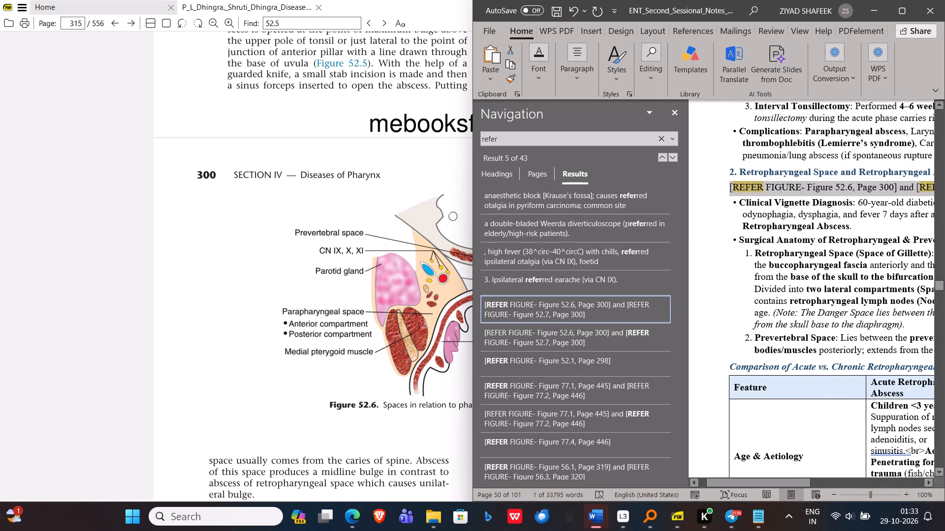
{"action": "left_click_drag", "start_coordinate": [674, 189], "coordinate": [675, 190]}
{"action": "key", "text": "ctrl+v"}
{"action": "scroll", "coordinate": [791, 256], "scroll_direction": "right", "scroll_amount": 1}
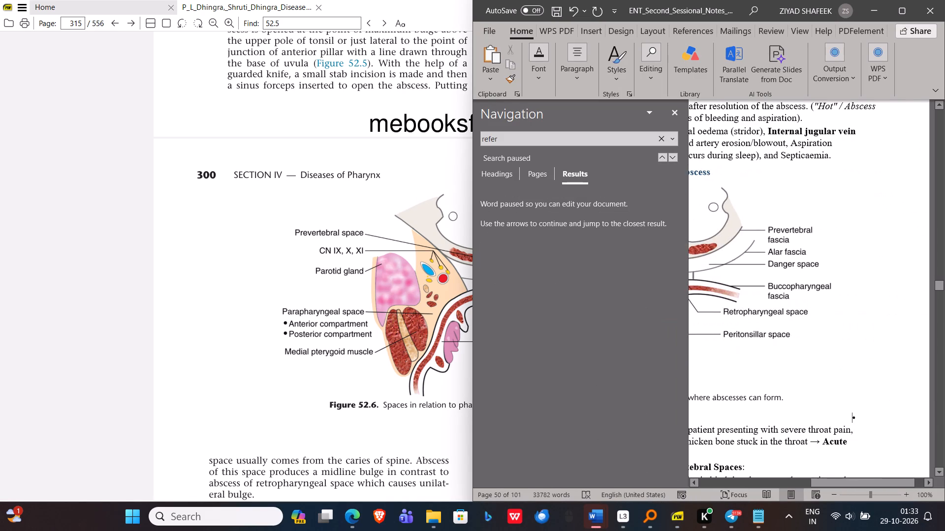
{"action": "scroll", "coordinate": [791, 256], "scroll_direction": "right", "scroll_amount": 1}
{"action": "key", "text": "Return"}
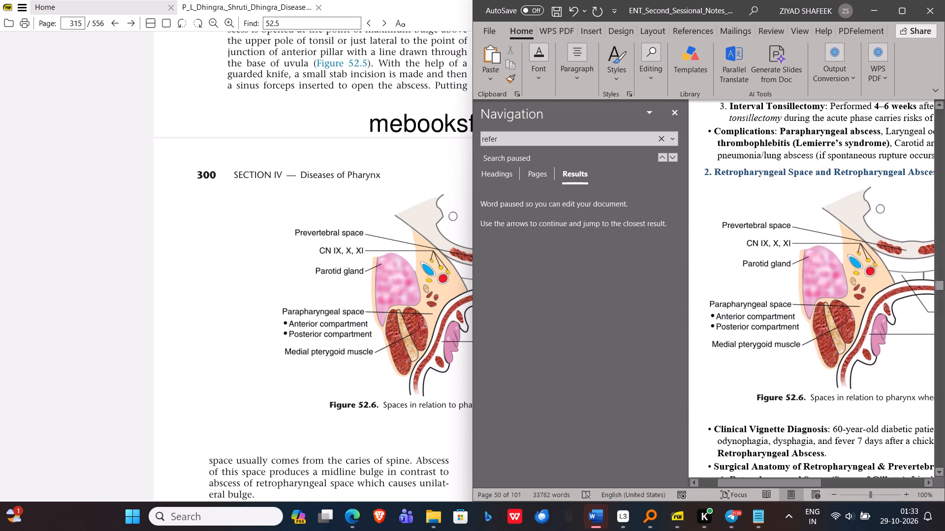
{"action": "scroll", "coordinate": [890, 294], "scroll_direction": "left", "scroll_amount": 2}
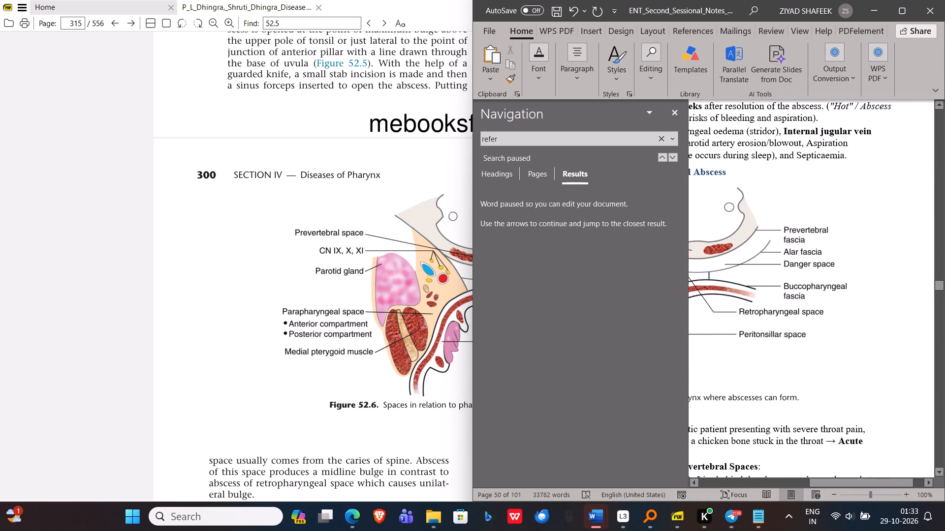
Snip Figure 52.7, the retropharyngeal abscess radiograph, with its caption and paste it on a new line below the Figure 52.6 picture.
{"action": "left_click", "coordinate": [870, 394]}
{"action": "key", "text": "Return"}
{"action": "key", "text": "alt+Tab"}
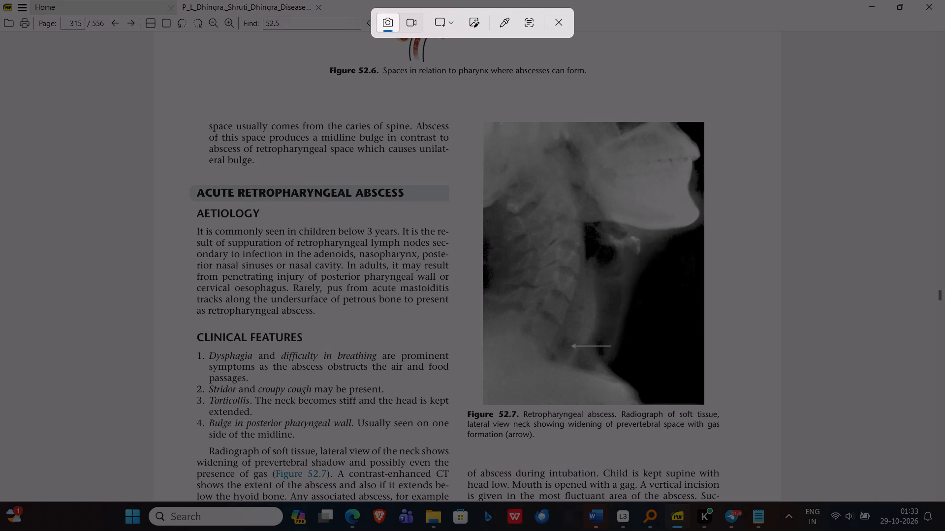
{"action": "left_click_drag", "start_coordinate": [728, 444], "coordinate": [479, 118]}
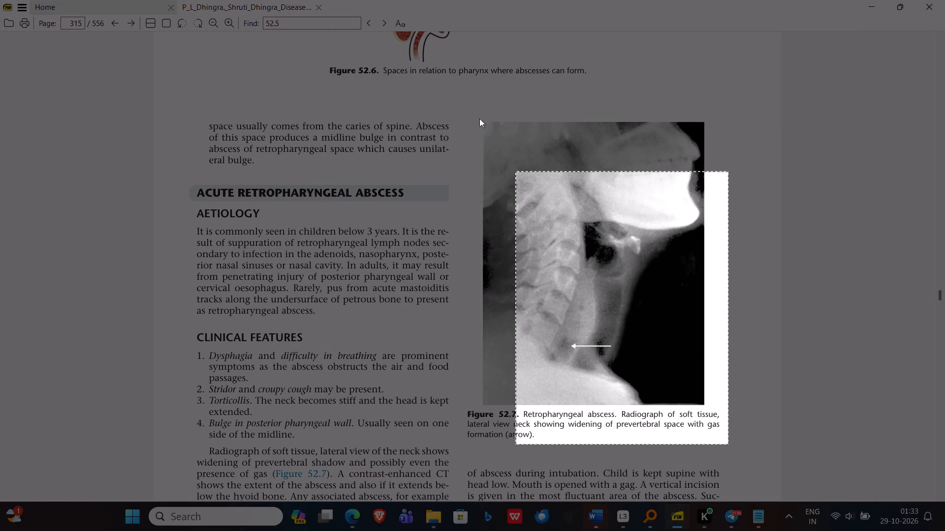
{"action": "left_click_drag", "start_coordinate": [479, 118], "coordinate": [467, 108]}
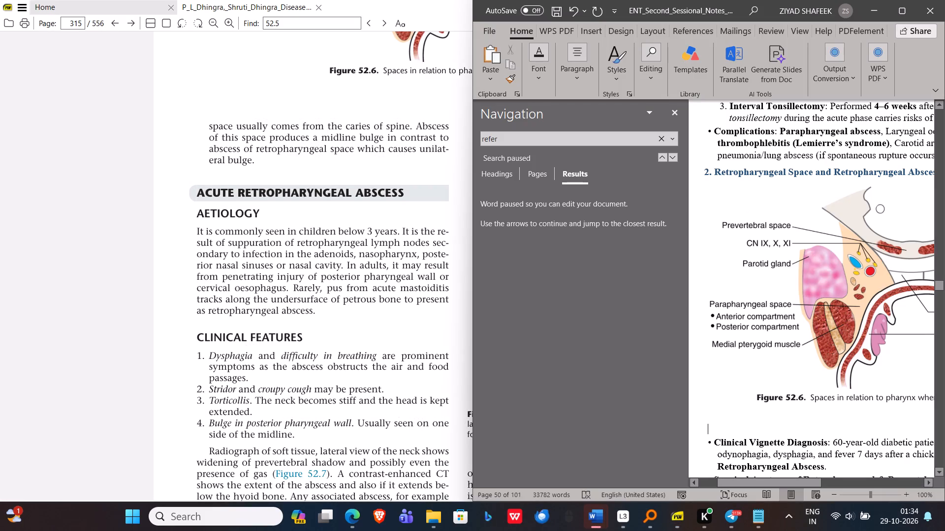
{"action": "key", "text": "ctrl+v"}
Shrink the pasted Figure 52.7 radiograph slightly in proportion.
{"action": "scroll", "coordinate": [836, 309], "scroll_direction": "down", "scroll_amount": 1}
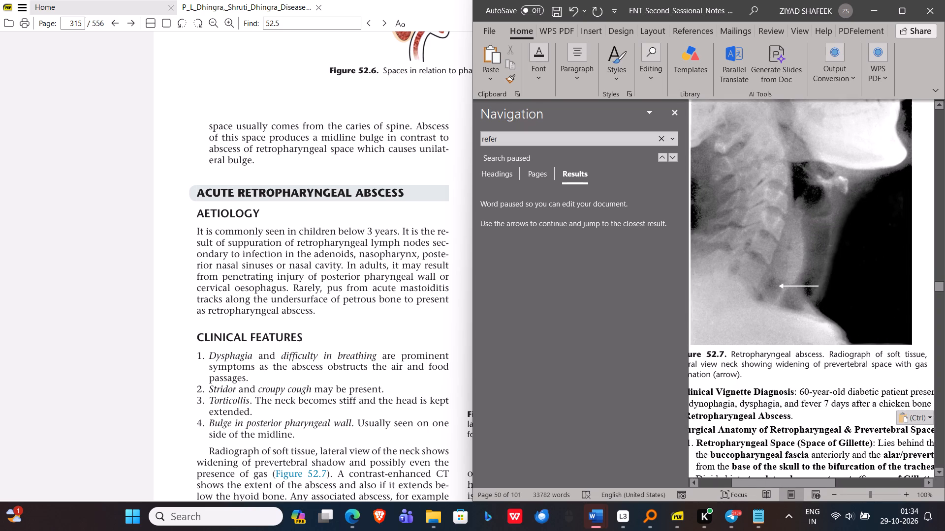
{"action": "scroll", "coordinate": [836, 309], "scroll_direction": "down", "scroll_amount": 1}
{"action": "left_click", "coordinate": [836, 309]}
{"action": "scroll", "coordinate": [897, 358], "scroll_direction": "left", "scroll_amount": 1}
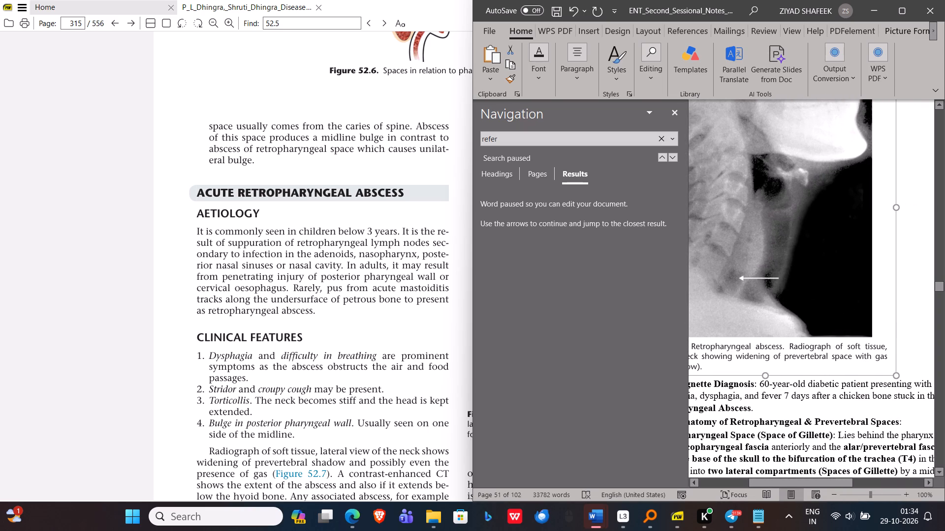
{"action": "left_click_drag", "start_coordinate": [895, 376], "coordinate": [862, 354]}
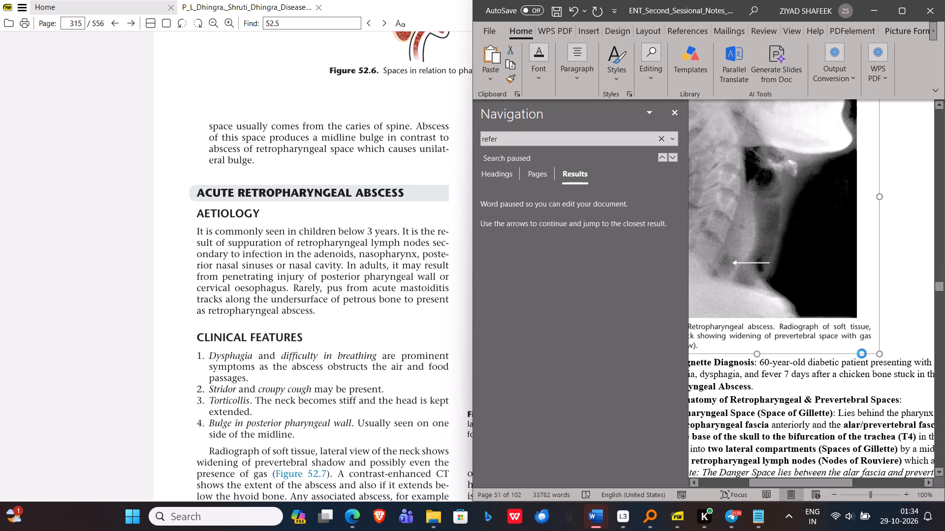
Shrink the Figure 52.6 picture above the radiograph slightly in proportion.
{"action": "scroll", "coordinate": [862, 354], "scroll_direction": "up", "scroll_amount": 4}
{"action": "left_click", "coordinate": [861, 272]}
{"action": "scroll", "coordinate": [861, 272], "scroll_direction": "left", "scroll_amount": 1}
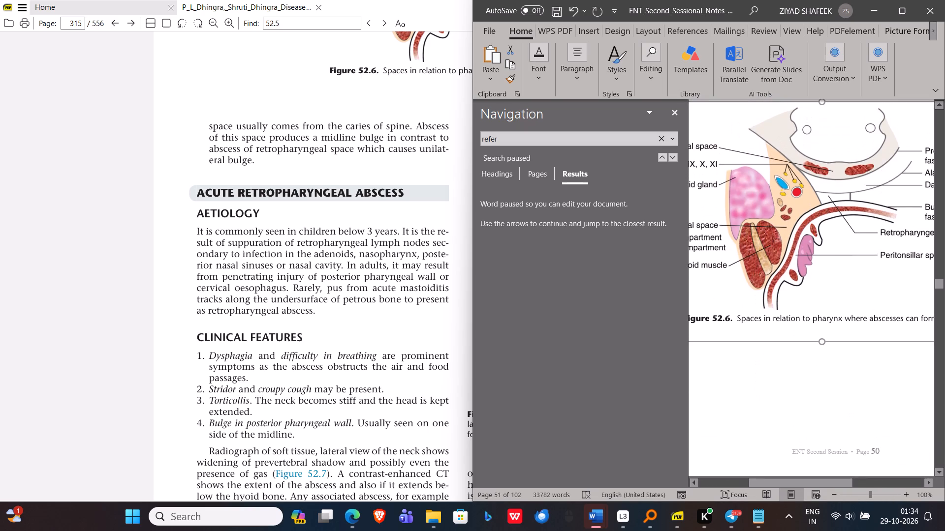
{"action": "scroll", "coordinate": [861, 272], "scroll_direction": "left", "scroll_amount": 1}
{"action": "left_click_drag", "start_coordinate": [905, 339], "coordinate": [874, 325]}
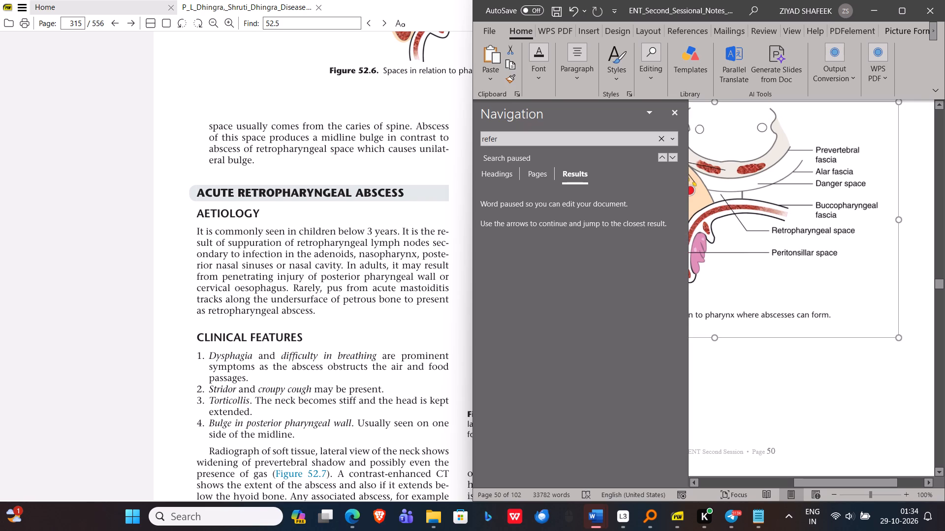
Finish shrinking the Figure 52.6 picture slightly in proportion.
{"action": "left_click_drag", "start_coordinate": [874, 325], "coordinate": [873, 325]}
{"action": "scroll", "coordinate": [873, 325], "scroll_direction": "right", "scroll_amount": 2}
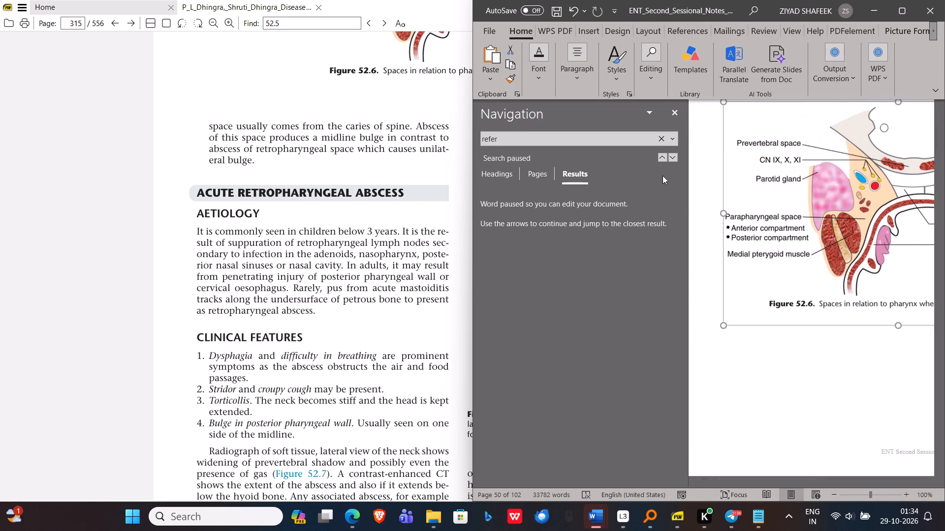
Replace the Figure 52.1 placeholder under Ludwig's Angina with a snip of that PDF figure and its caption, moving the Clinical Vignette Diagnosis bullet to its own line.
{"action": "left_click", "coordinate": [669, 160]}
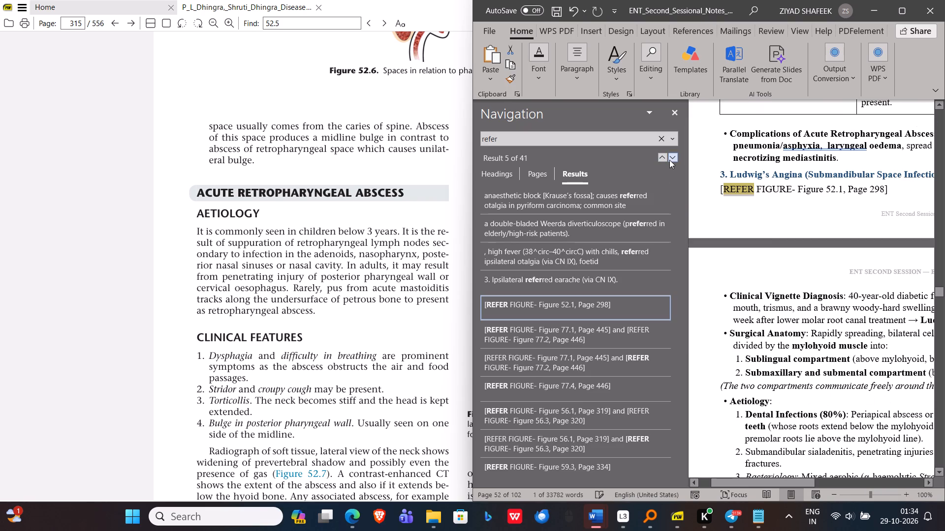
{"action": "key", "text": "alt+Tab"}
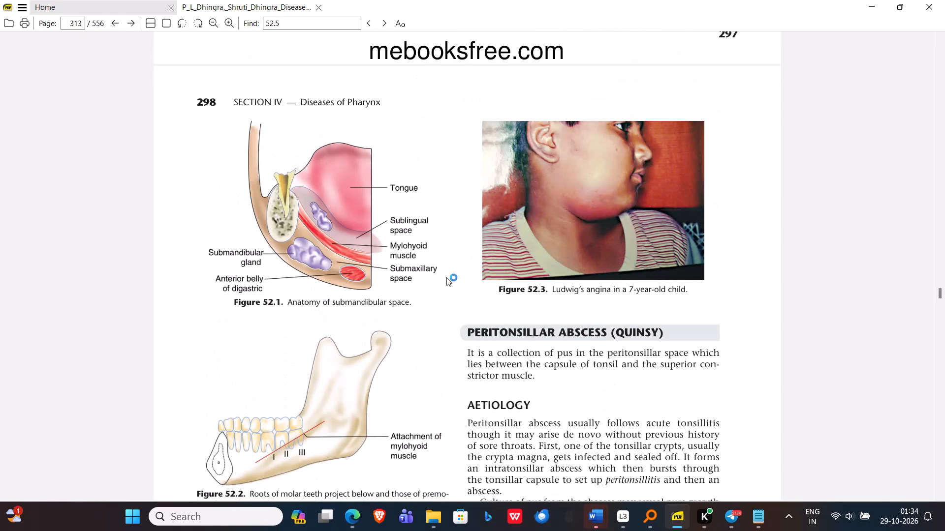
{"action": "left_click_drag", "start_coordinate": [454, 314], "coordinate": [235, 150]}
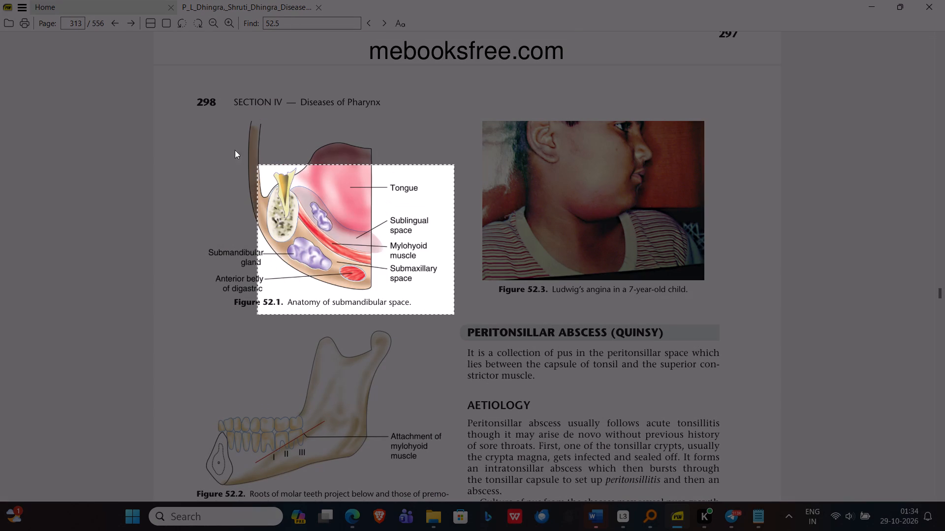
{"action": "left_click_drag", "start_coordinate": [235, 150], "coordinate": [208, 116]}
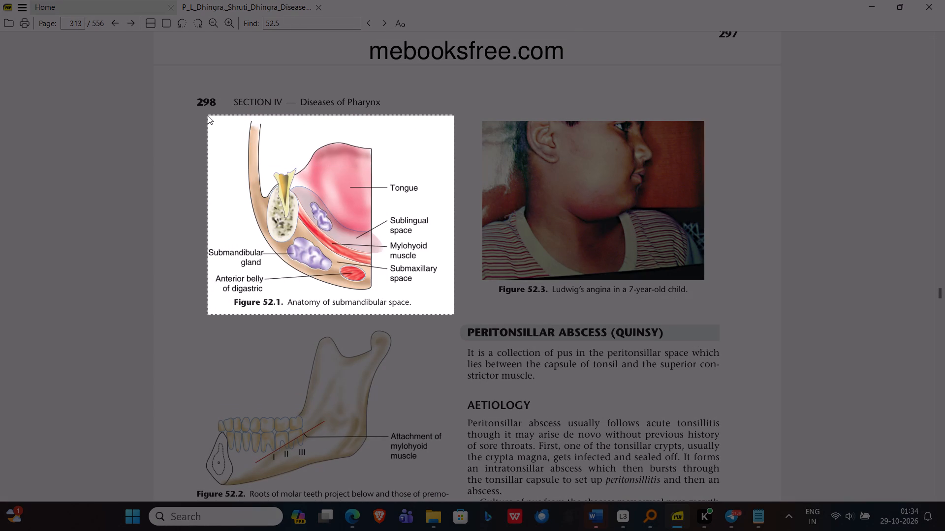
{"action": "left_click_drag", "start_coordinate": [208, 116], "coordinate": [205, 115]}
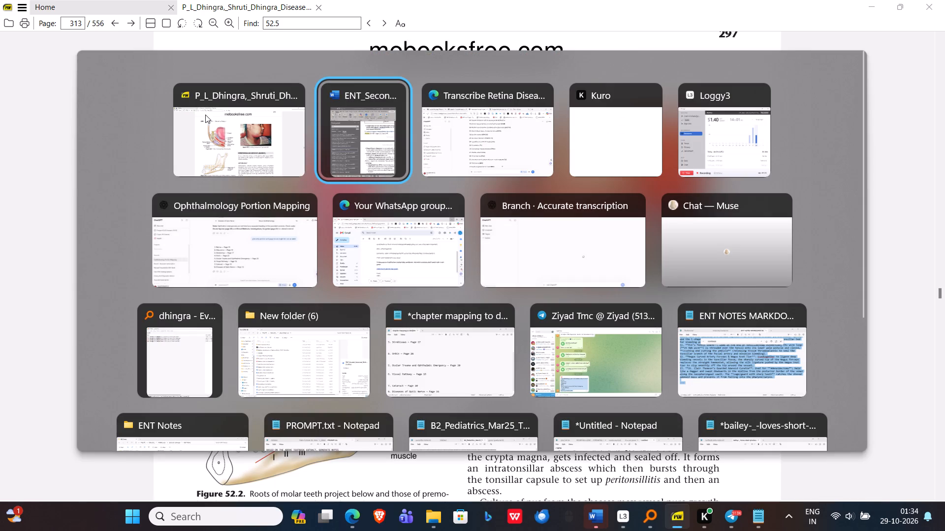
{"action": "left_click_drag", "start_coordinate": [899, 186], "coordinate": [742, 192]}
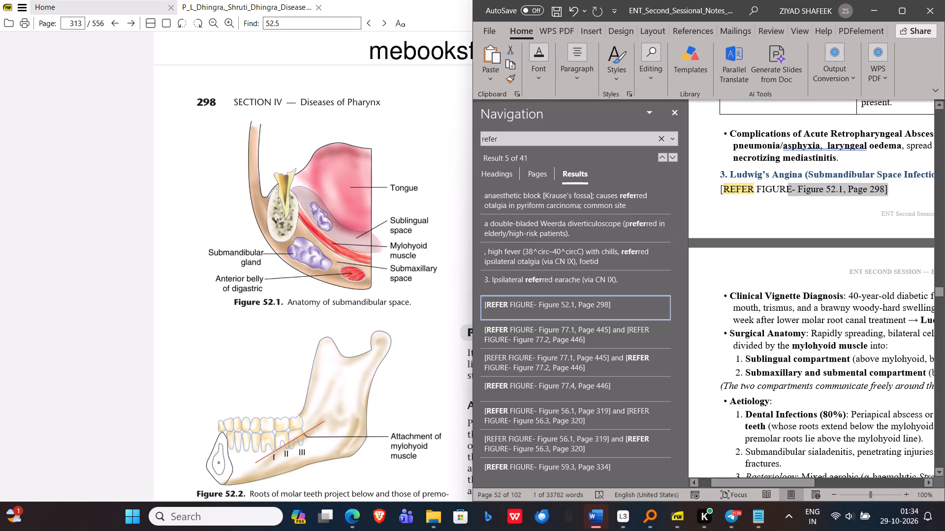
{"action": "left_click_drag", "start_coordinate": [742, 192], "coordinate": [705, 195]}
{"action": "key", "text": "ctrl+v"}
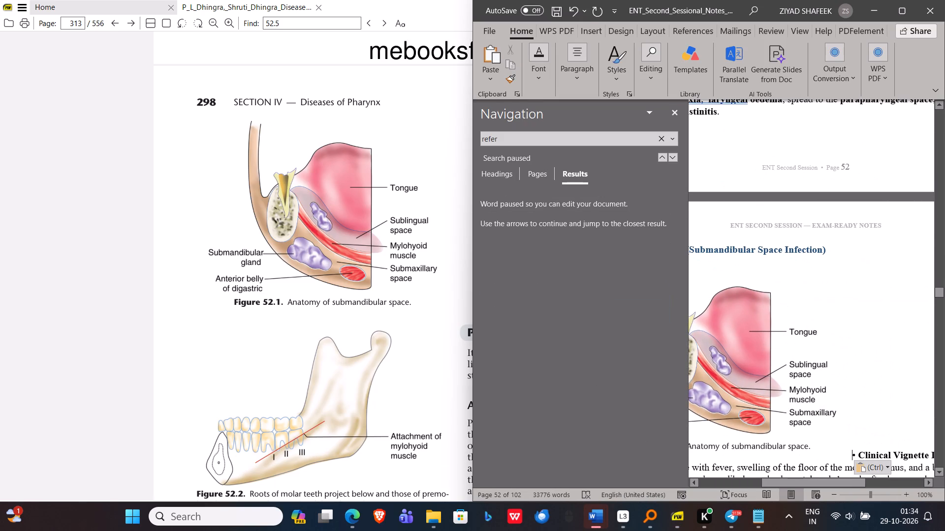
{"action": "key", "text": "Return"}
Shrink the pasted Figure 52.1 submandibular space picture slightly in proportion.
{"action": "scroll", "coordinate": [849, 333], "scroll_direction": "down", "scroll_amount": 1}
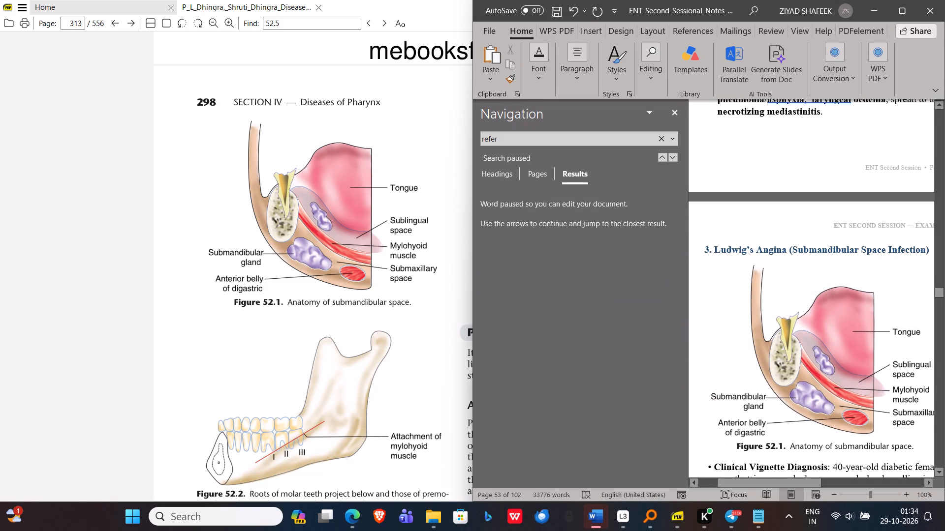
{"action": "scroll", "coordinate": [849, 333], "scroll_direction": "down", "scroll_amount": 1}
{"action": "left_click", "coordinate": [894, 324]}
{"action": "scroll", "coordinate": [894, 324], "scroll_direction": "left", "scroll_amount": 1}
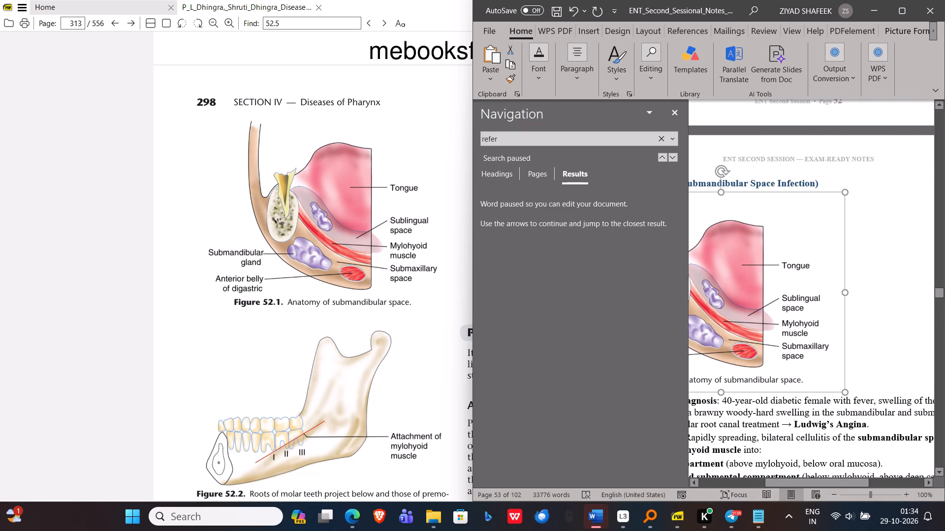
{"action": "left_click_drag", "start_coordinate": [846, 392], "coordinate": [828, 380]}
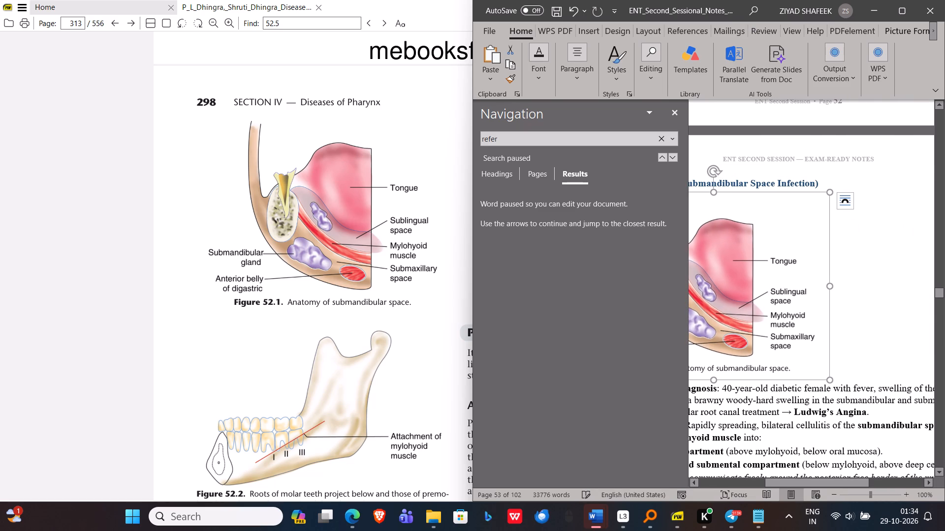
Snip Figure 77.1, midline swellings of neck, with its caption, and delete the combined Figure 77.1 and 77.2 placeholder line in the notes.
{"action": "left_click", "coordinate": [678, 157]}
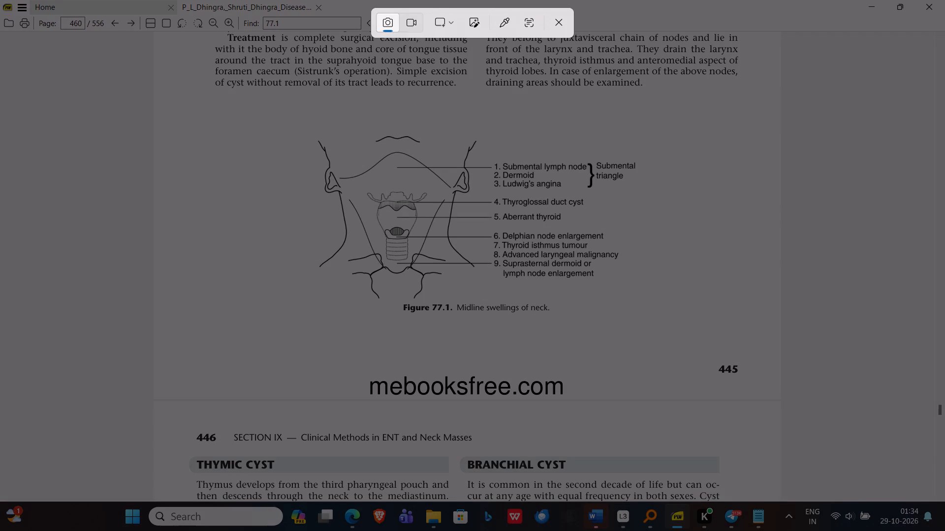
{"action": "left_click_drag", "start_coordinate": [302, 131], "coordinate": [643, 319]}
{"action": "left_click", "coordinate": [761, 225]}
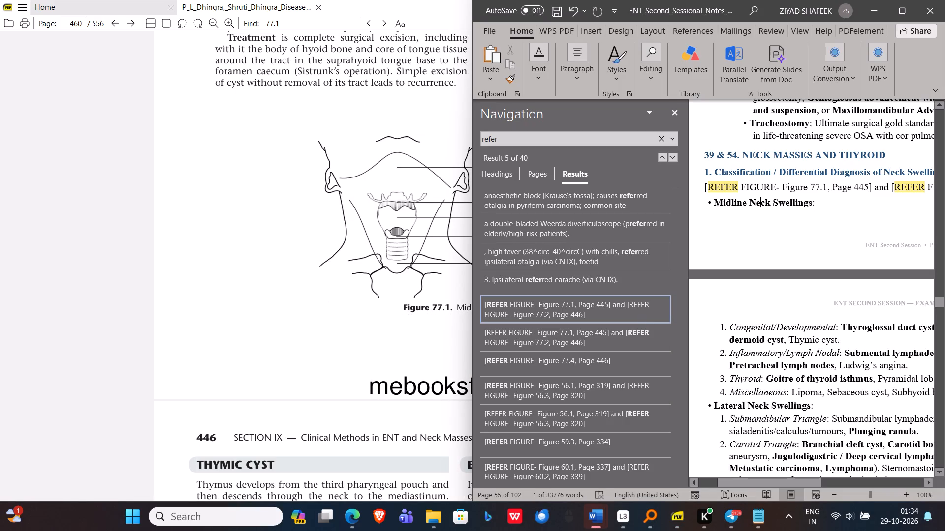
{"action": "scroll", "coordinate": [808, 201], "scroll_direction": "left", "scroll_amount": 2}
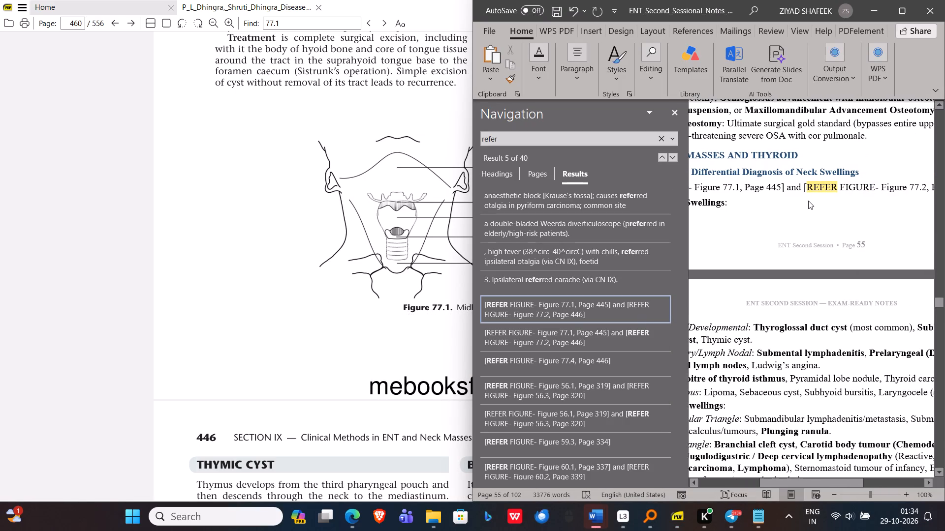
{"action": "scroll", "coordinate": [808, 201], "scroll_direction": "left", "scroll_amount": 1}
{"action": "left_click_drag", "start_coordinate": [930, 185], "coordinate": [690, 189]}
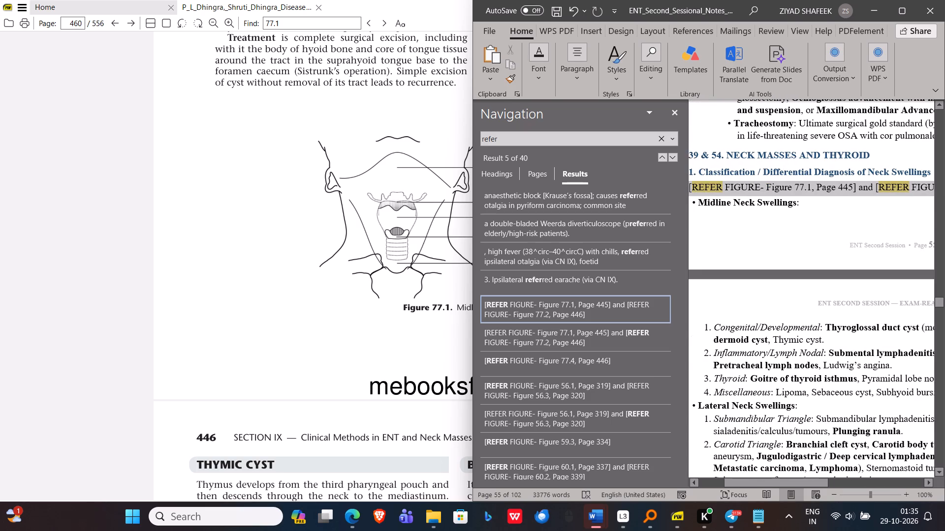
{"action": "left_click_drag", "start_coordinate": [690, 189], "coordinate": [689, 191]}
{"action": "key", "text": "BackSpace"}
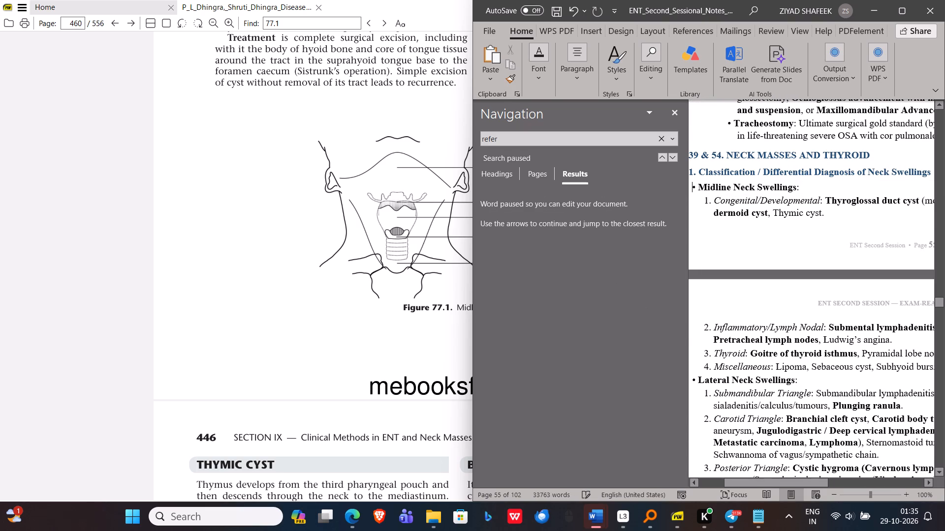
Paste the Figure 77.1 snip on a new unnumbered line below the Classification / Differential Diagnosis of Neck Swellings heading.
{"action": "scroll", "coordinate": [779, 182], "scroll_direction": "up", "scroll_amount": 1}
{"action": "left_click", "coordinate": [864, 278]}
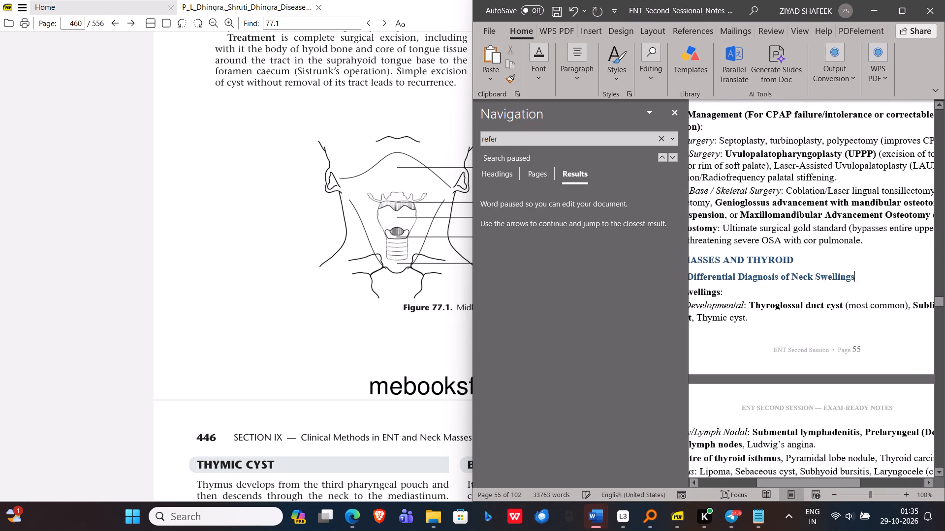
{"action": "key", "text": "Return"}
{"action": "key", "text": "BackSpace"}
{"action": "key", "text": "BackSpace"}
{"action": "key", "text": "BackSpace"}
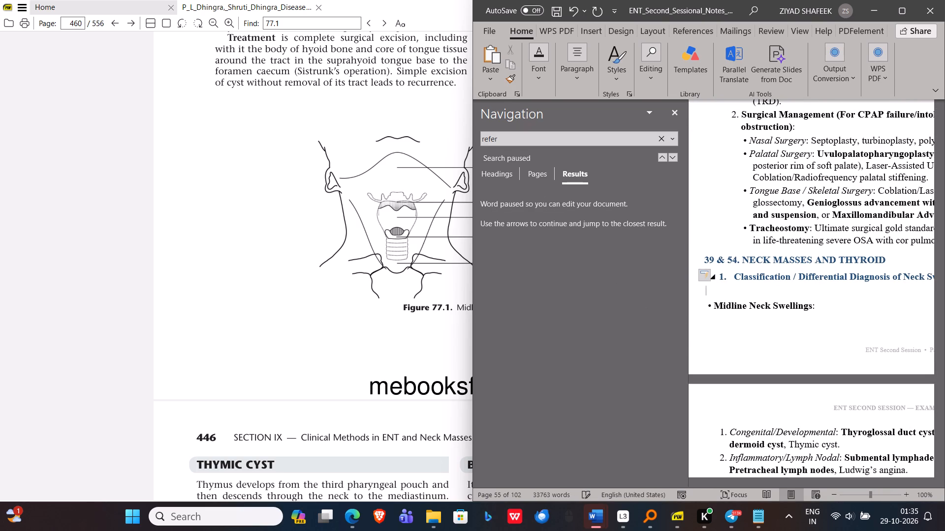
{"action": "key", "text": "ctrl+v"}
{"action": "scroll", "coordinate": [864, 278], "scroll_direction": "right", "scroll_amount": 1}
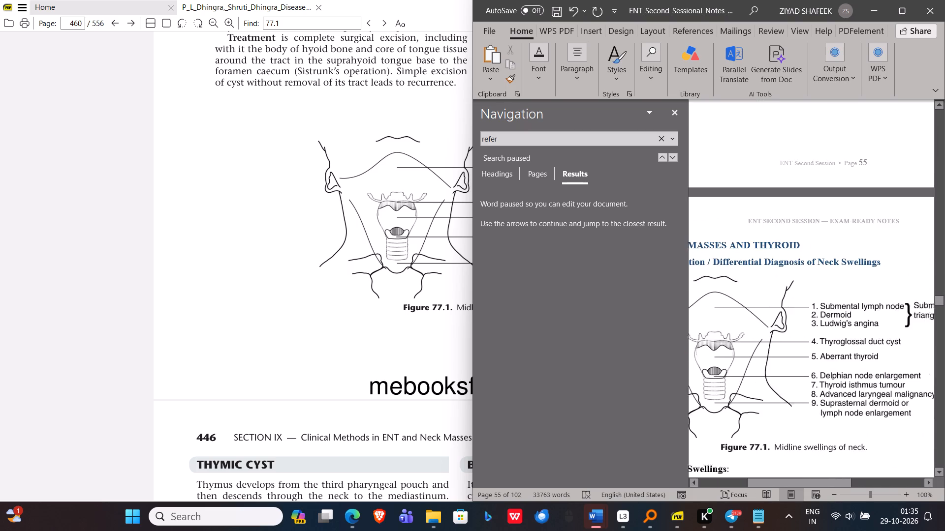
Snip Figure 77.2, lateral swellings of neck, with its caption and paste it on a new line below the Figure 77.1 picture.
{"action": "key", "text": "alt+Tab"}
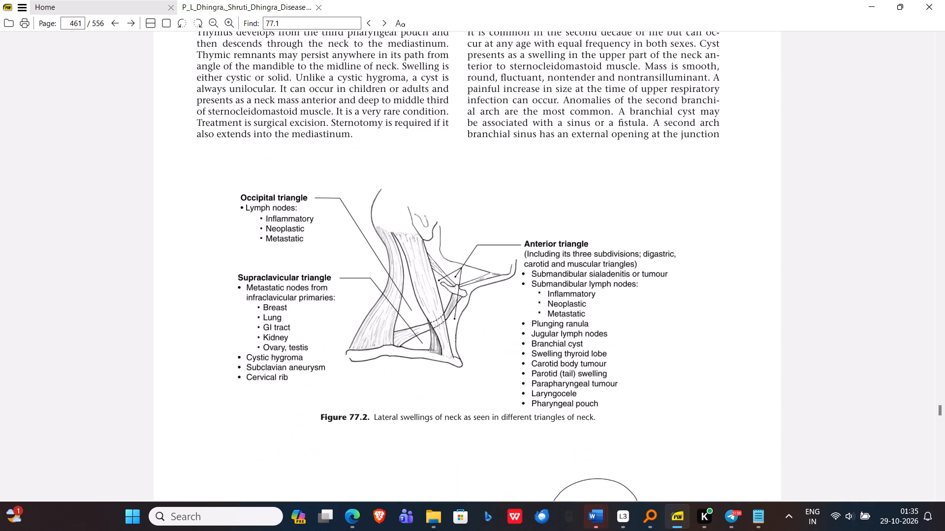
{"action": "left_click_drag", "start_coordinate": [221, 183], "coordinate": [656, 425]}
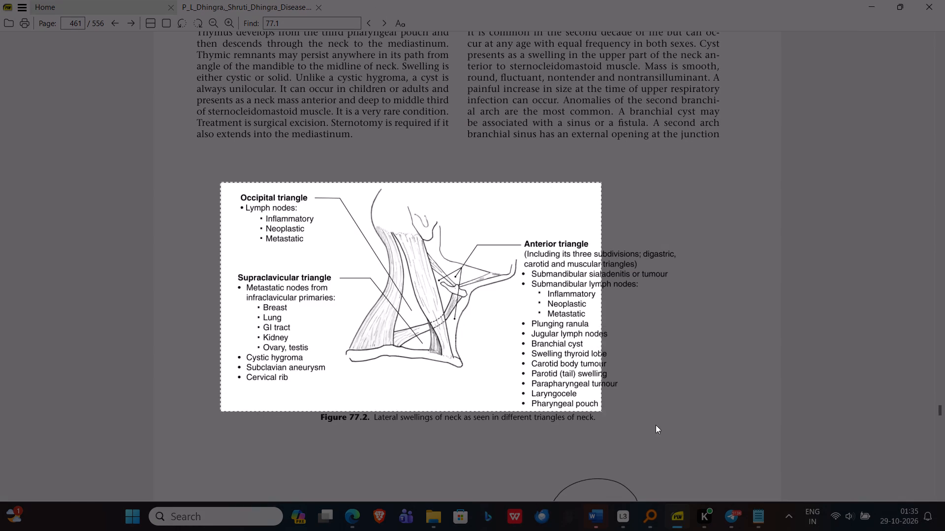
{"action": "left_click_drag", "start_coordinate": [656, 425], "coordinate": [703, 438]}
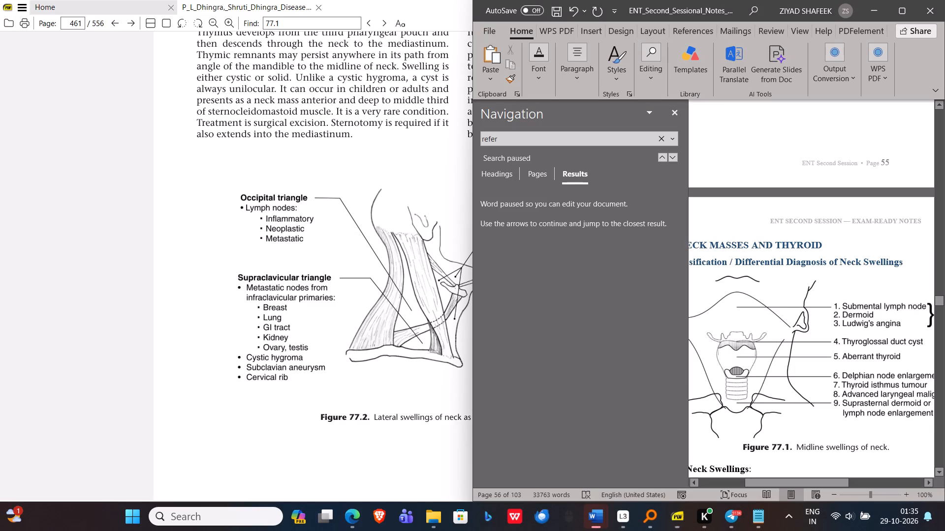
{"action": "scroll", "coordinate": [846, 331], "scroll_direction": "down", "scroll_amount": 1}
{"action": "scroll", "coordinate": [846, 331], "scroll_direction": "right", "scroll_amount": 1}
{"action": "key", "text": "Return"}
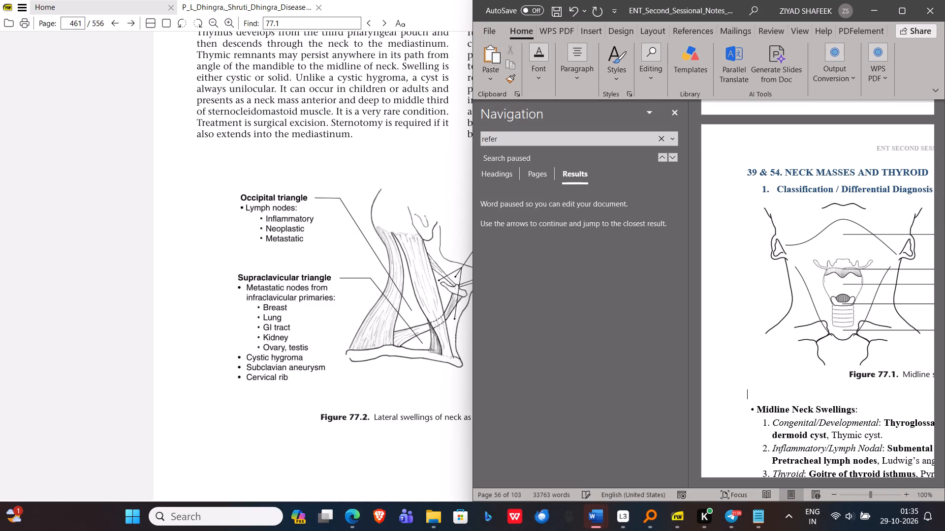
{"action": "key", "text": "ctrl+v"}
{"action": "scroll", "coordinate": [768, 343], "scroll_direction": "right", "scroll_amount": 1}
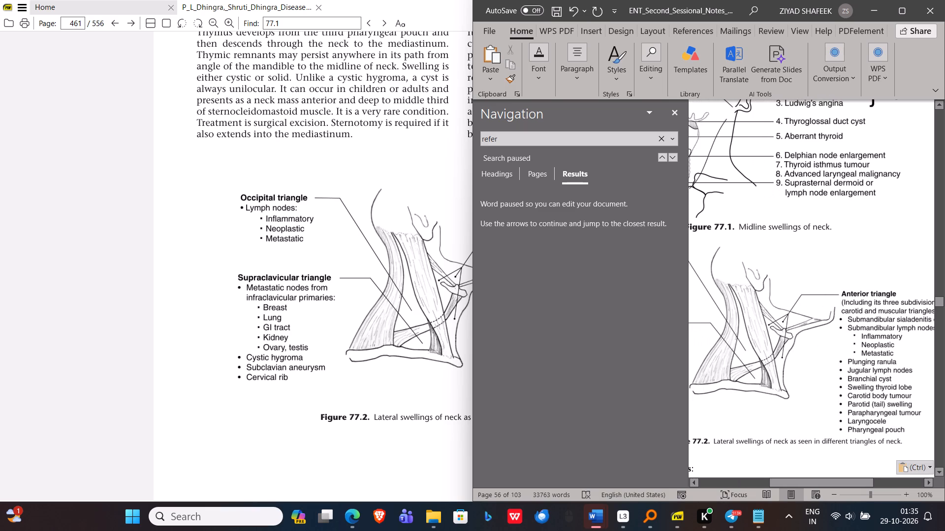
{"action": "scroll", "coordinate": [768, 343], "scroll_direction": "right", "scroll_amount": 1}
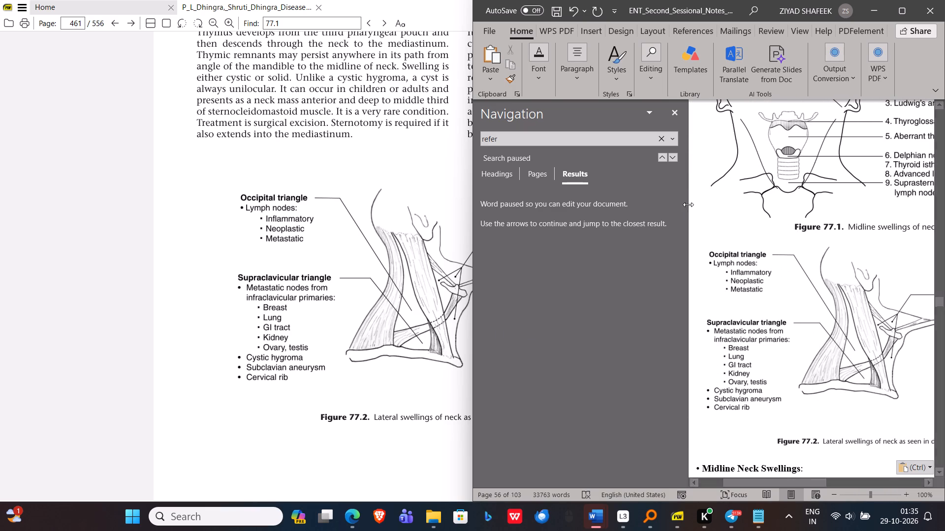
Replace the Figure 77.4 placeholder with a snip of that PDF figure and its full caption, moving the Thyroglossal Duct Cyst bullet to its own line.
{"action": "left_click", "coordinate": [669, 158]}
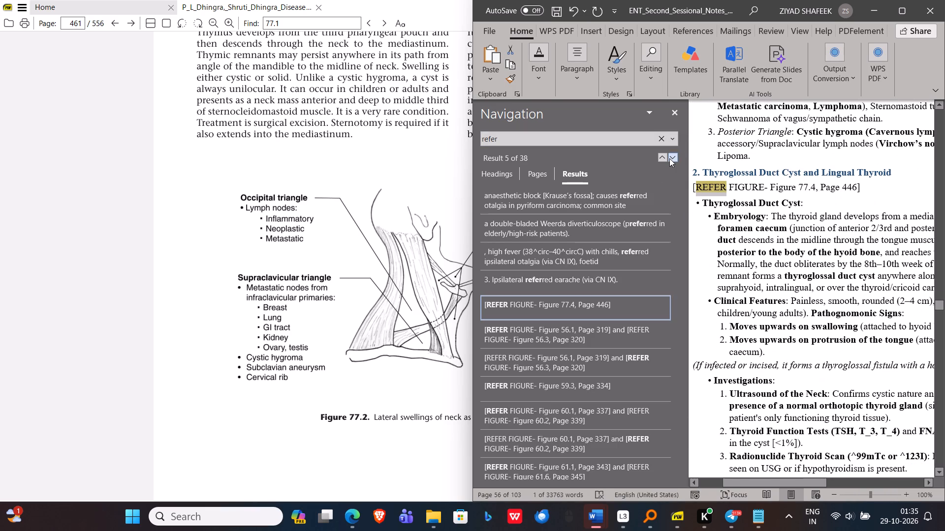
{"action": "key", "text": "alt+Tab"}
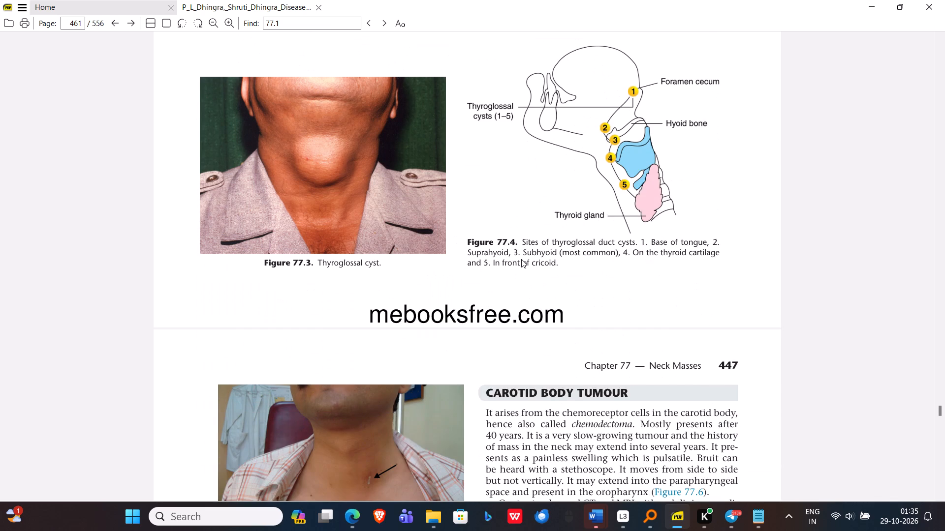
{"action": "left_click_drag", "start_coordinate": [455, 39], "coordinate": [713, 179]}
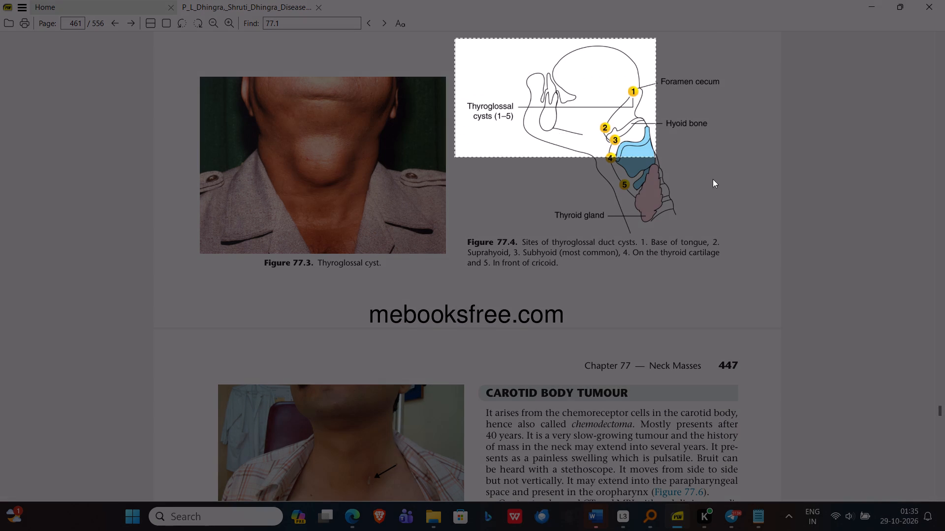
{"action": "left_click_drag", "start_coordinate": [713, 179], "coordinate": [740, 272]}
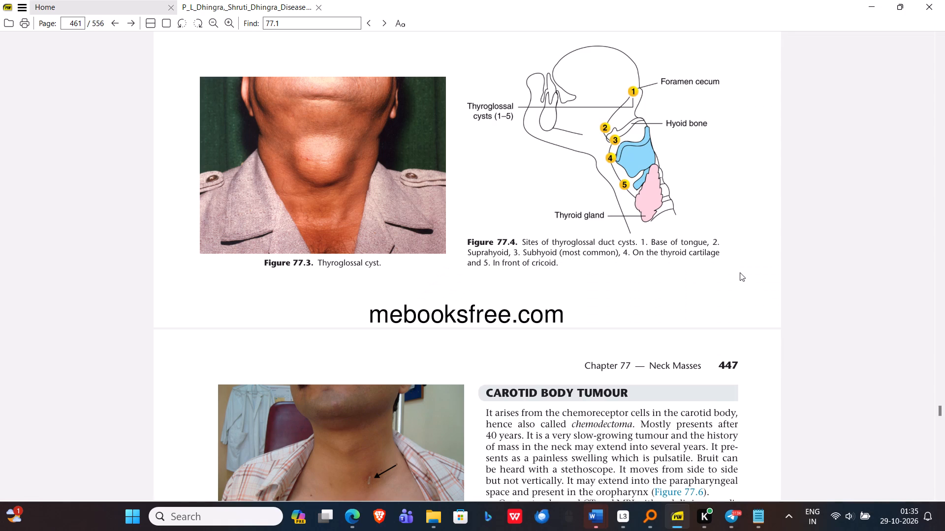
{"action": "left_click_drag", "start_coordinate": [867, 192], "coordinate": [694, 188]}
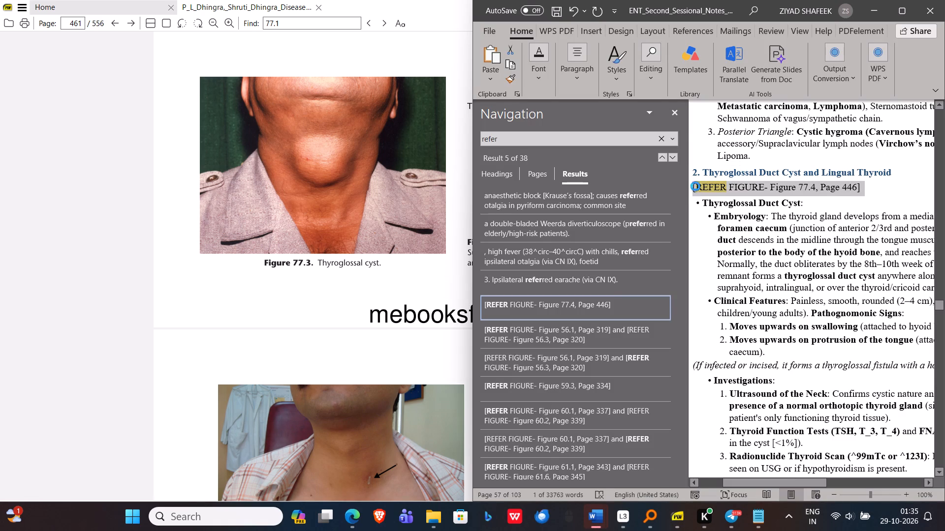
{"action": "key", "text": "ctrl+v"}
{"action": "left_click", "coordinate": [795, 276]}
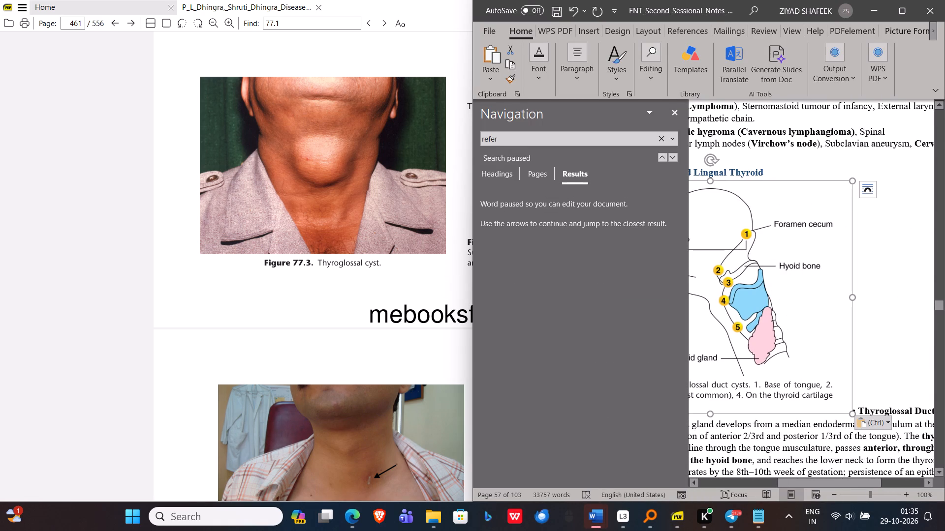
{"action": "left_click", "coordinate": [922, 387]}
{"action": "left_click", "coordinate": [851, 409]}
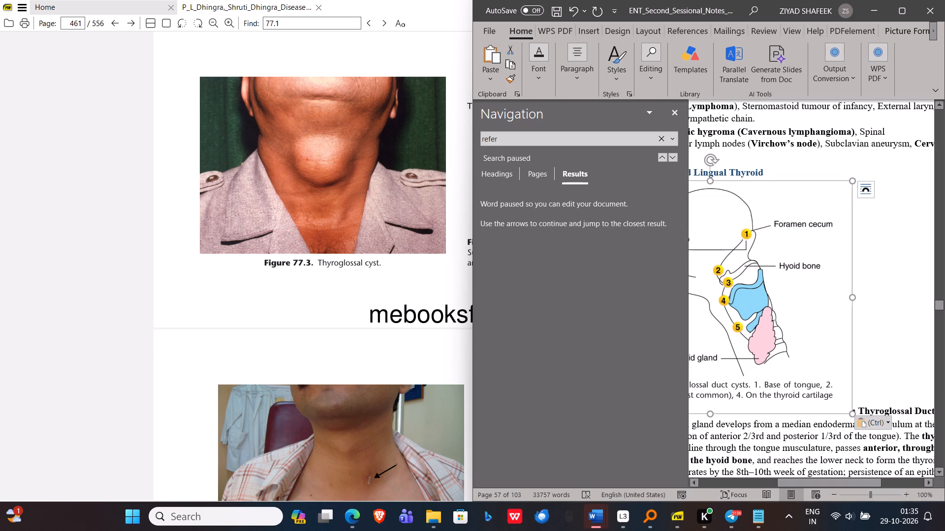
{"action": "left_click", "coordinate": [855, 409]}
{"action": "key", "text": "Left"}
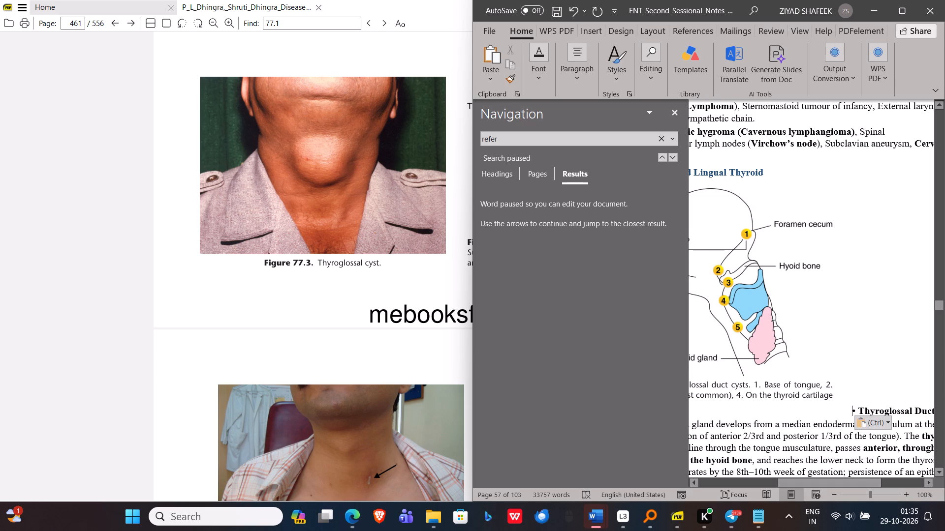
{"action": "key", "text": "Return"}
{"action": "scroll", "coordinate": [854, 408], "scroll_direction": "down", "scroll_amount": 1}
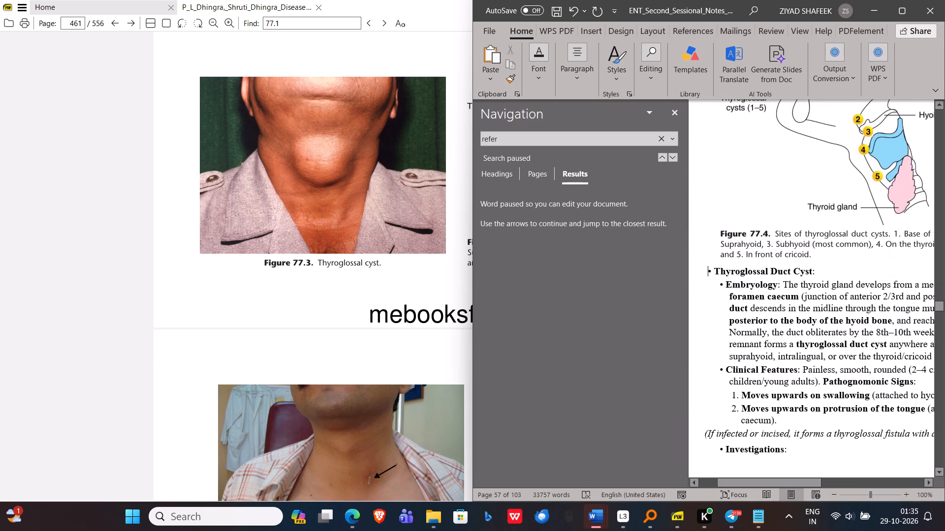
Go to the combined Figure 56.1 and 56.3 placeholder under Laryngeal Cartilages, Membranes, and Cavities.
{"action": "left_click", "coordinate": [671, 158]}
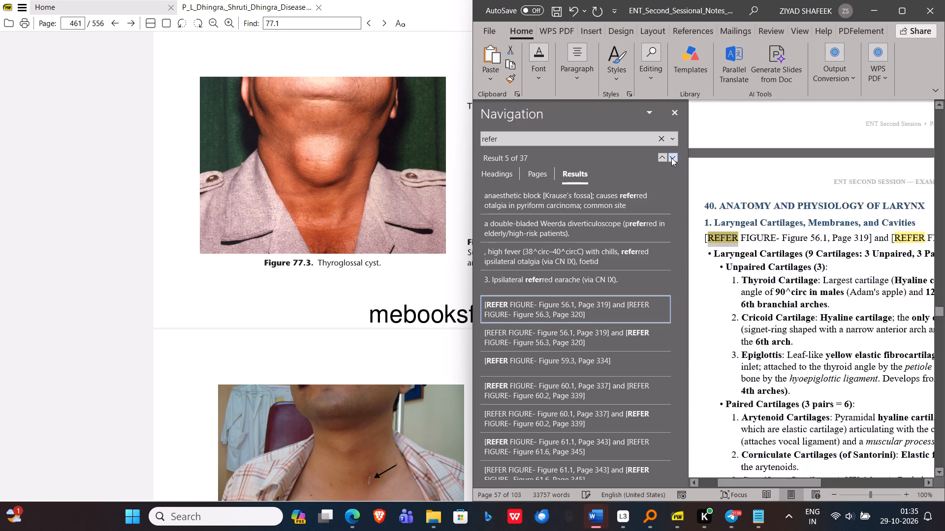
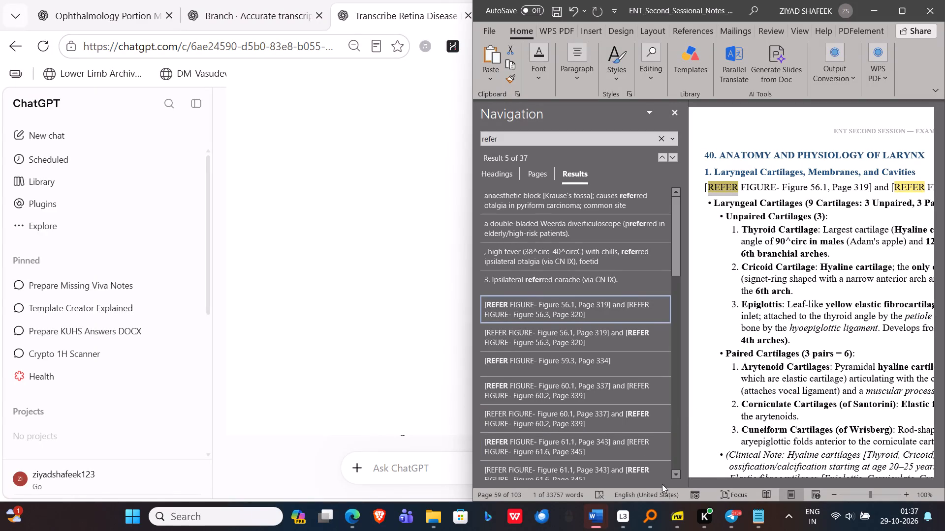
Replace the combined Figure 56.1 and 56.3 placeholder with a snip of PDF Figure 56.1, keeping the Laryngeal Cartilages bullet on its own line.
{"action": "left_click", "coordinate": [674, 509]}
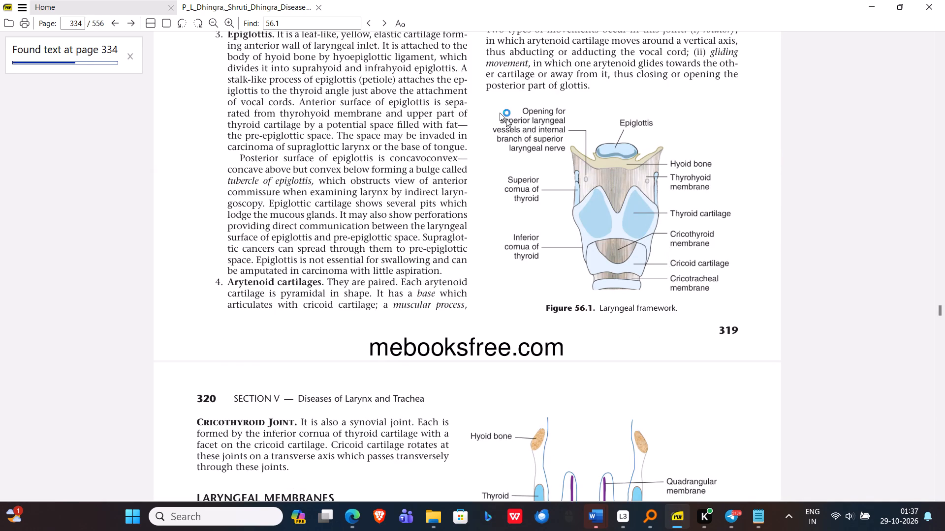
{"action": "left_click_drag", "start_coordinate": [485, 103], "coordinate": [732, 316]}
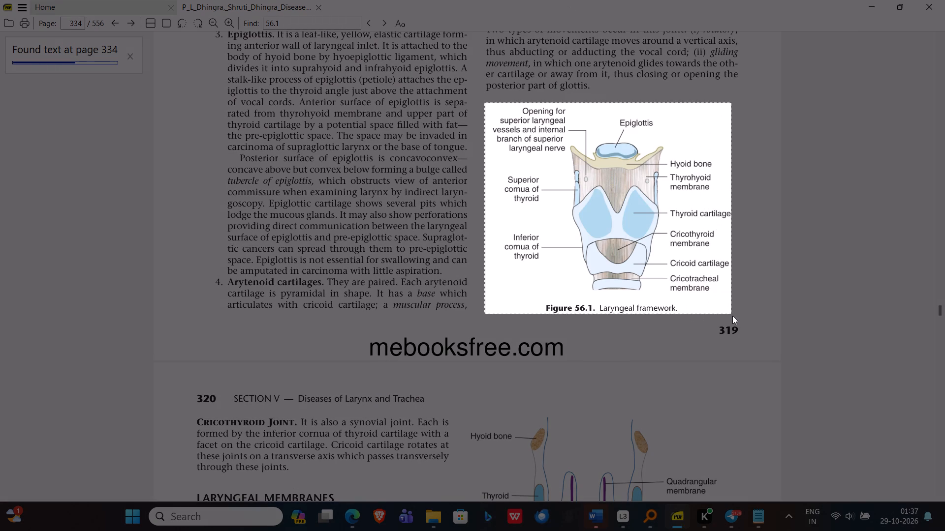
{"action": "left_click_drag", "start_coordinate": [732, 316], "coordinate": [735, 316]}
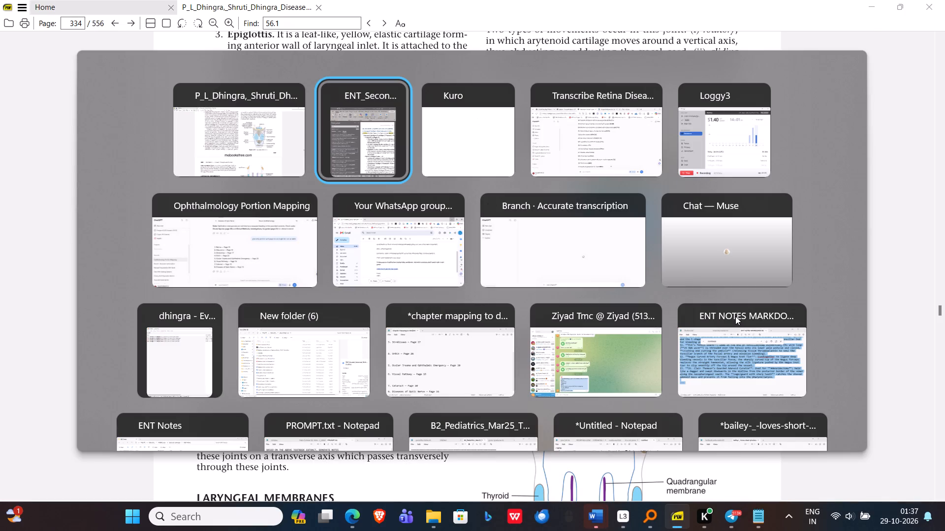
{"action": "left_click", "coordinate": [792, 201]}
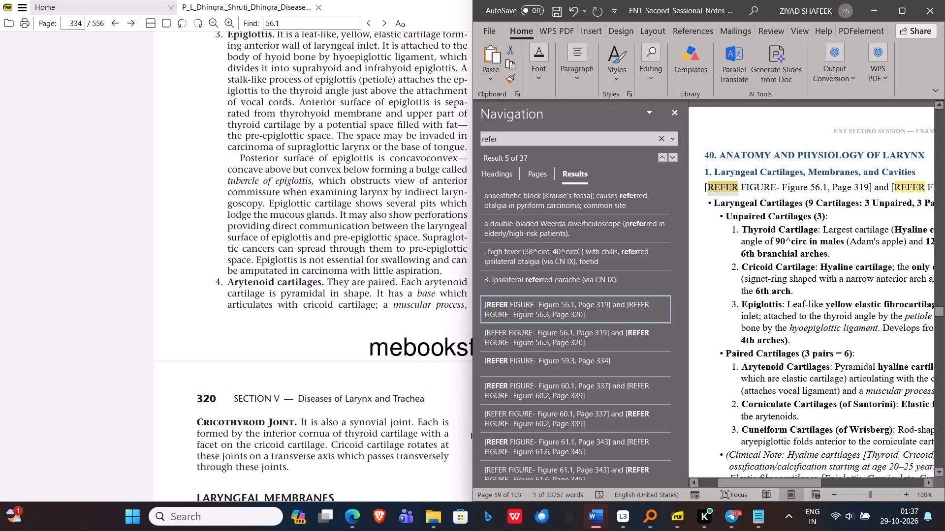
{"action": "scroll", "coordinate": [792, 201], "scroll_direction": "left", "scroll_amount": 2}
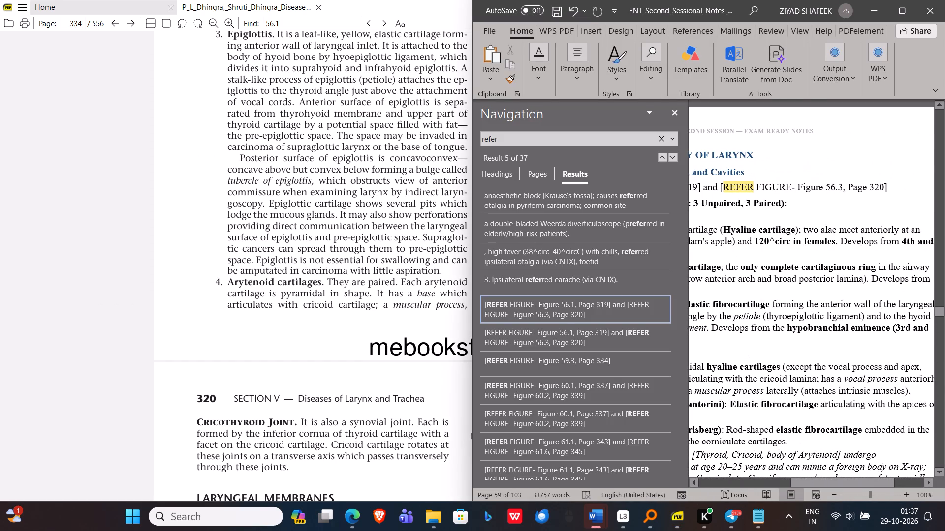
{"action": "left_click_drag", "start_coordinate": [893, 185], "coordinate": [640, 190]}
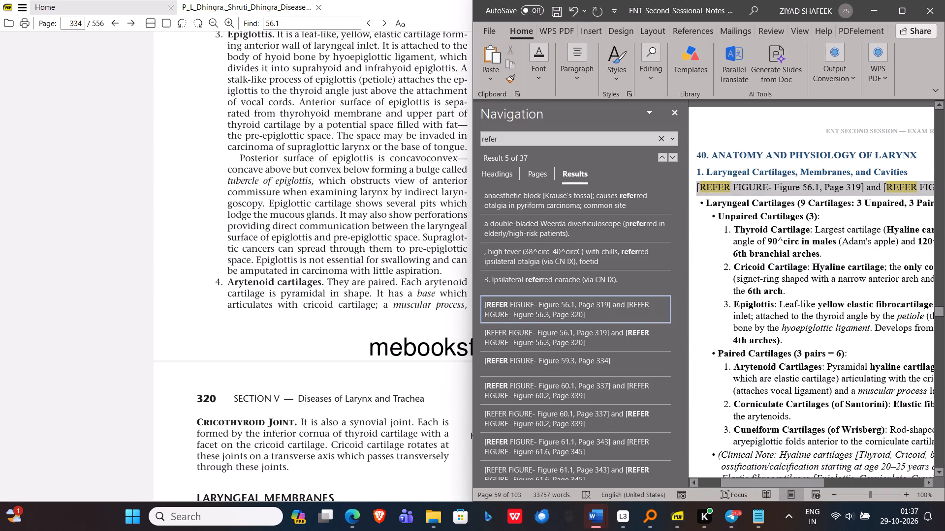
{"action": "left_click_drag", "start_coordinate": [640, 190], "coordinate": [640, 191]}
{"action": "key", "text": "ctrl+v"}
{"action": "key", "text": "alt+Tab"}
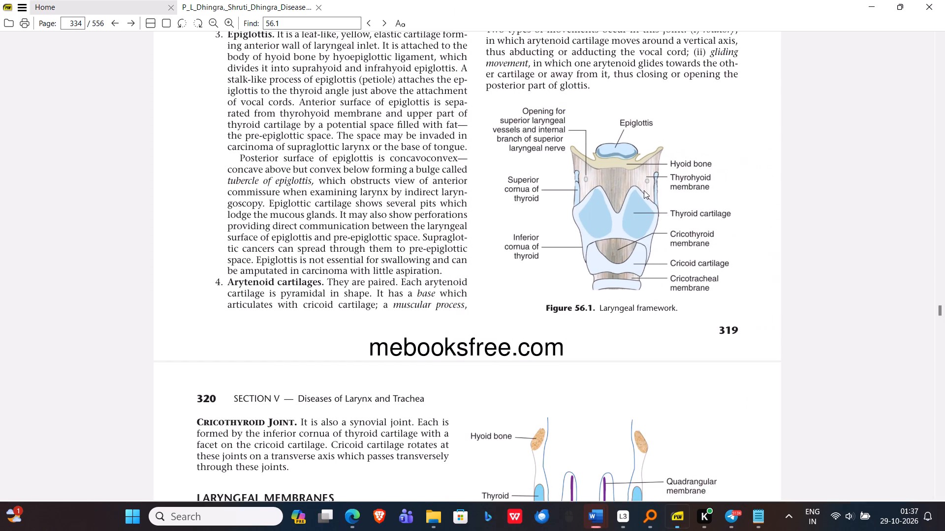
{"action": "key", "text": "Return"}
Snip Figure 56.3, coronal section of larynx, with its full caption and paste it on a new line below the Figure 56.1 picture.
{"action": "key", "text": "alt+Tab"}
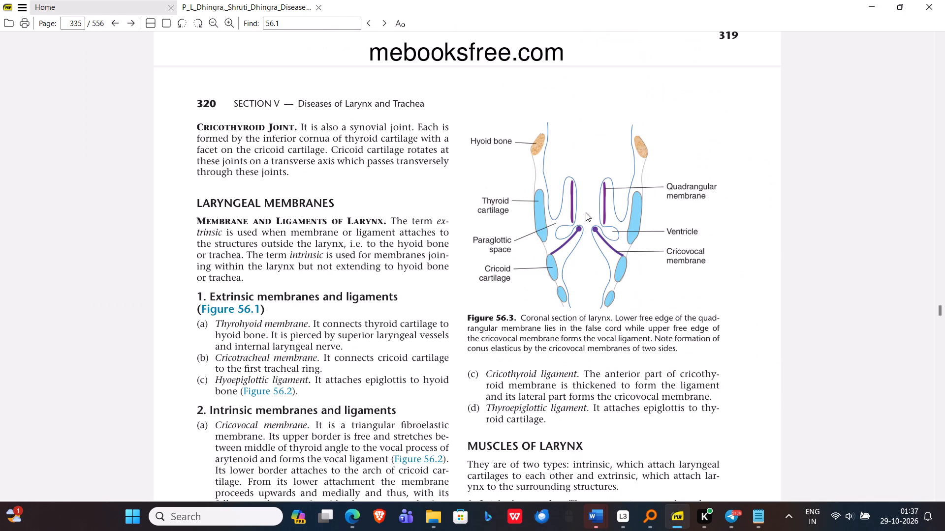
{"action": "left_click_drag", "start_coordinate": [459, 112], "coordinate": [580, 206]}
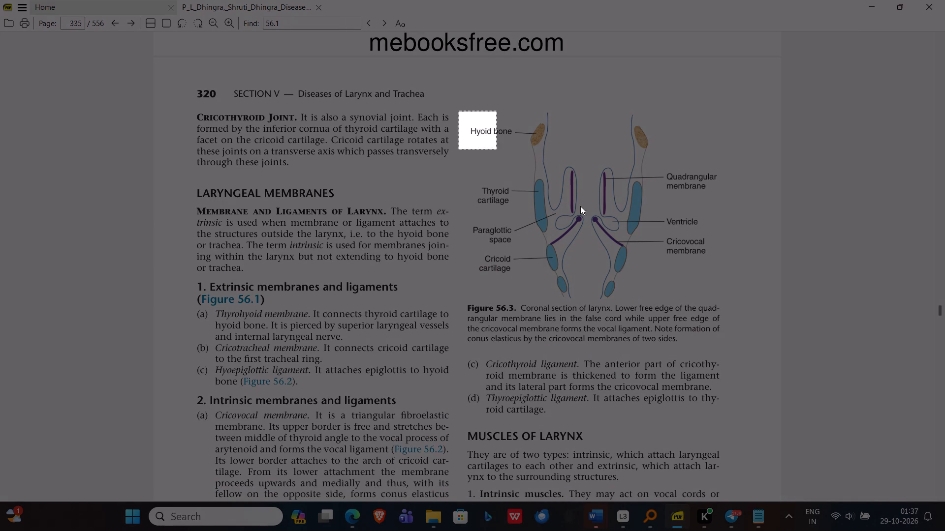
{"action": "left_click_drag", "start_coordinate": [580, 206], "coordinate": [734, 353]}
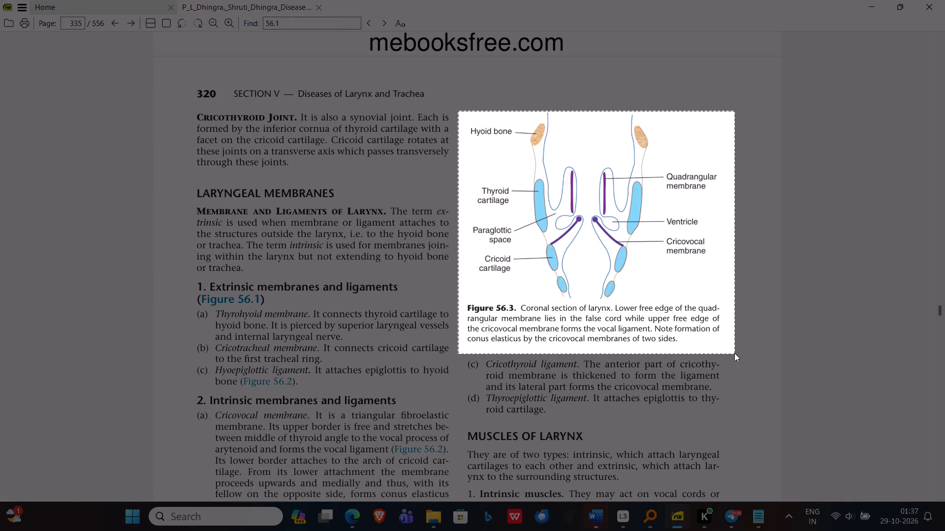
{"action": "left_click_drag", "start_coordinate": [734, 353], "coordinate": [733, 350]}
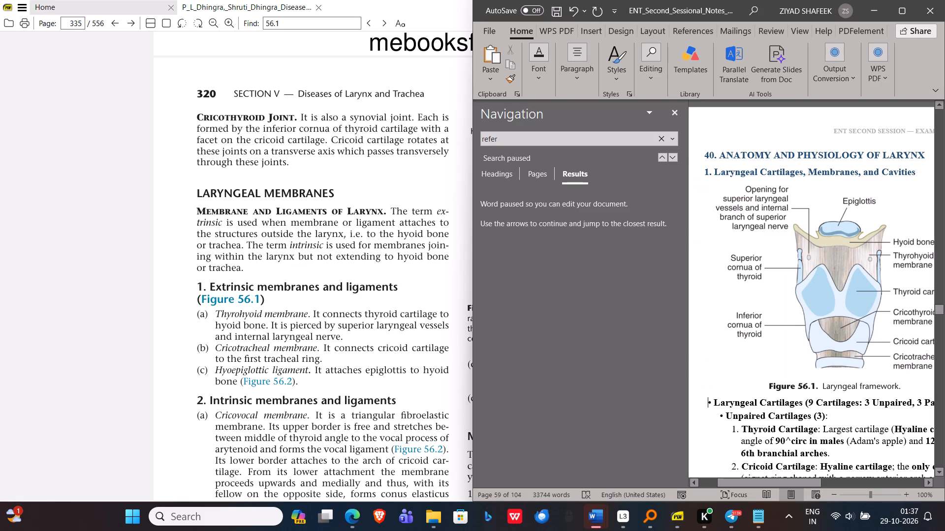
{"action": "scroll", "coordinate": [772, 294], "scroll_direction": "left", "scroll_amount": 2}
{"action": "left_click", "coordinate": [842, 374]}
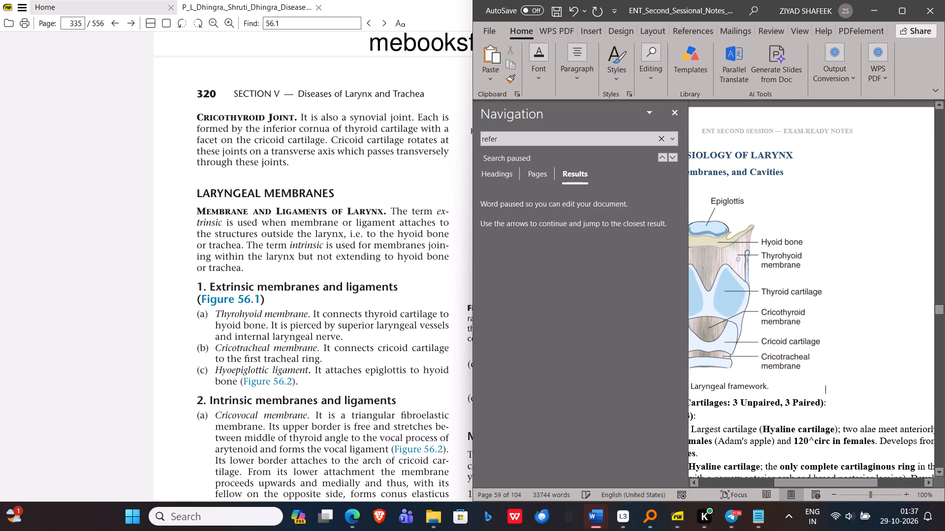
{"action": "key", "text": "Return"}
{"action": "key", "text": "ctrl+v"}
{"action": "scroll", "coordinate": [842, 374], "scroll_direction": "down", "scroll_amount": 1}
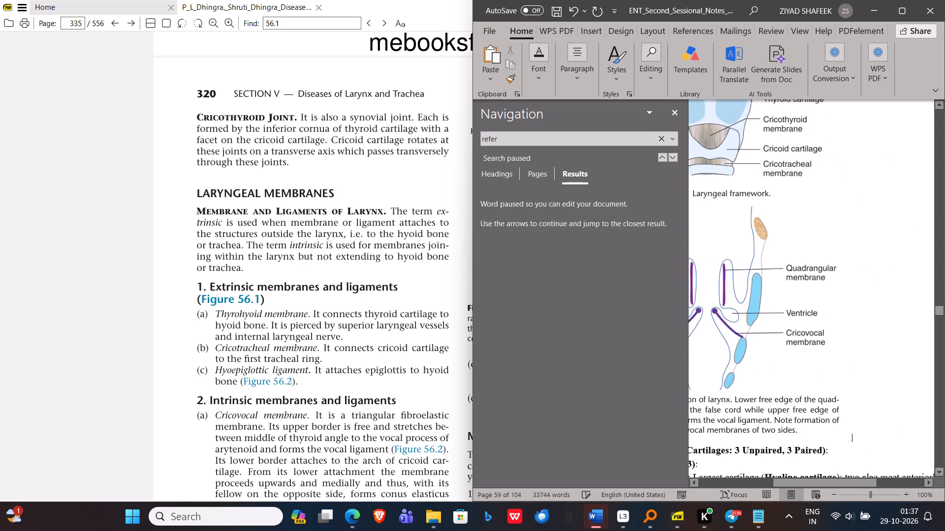
{"action": "scroll", "coordinate": [842, 374], "scroll_direction": "down", "scroll_amount": 2}
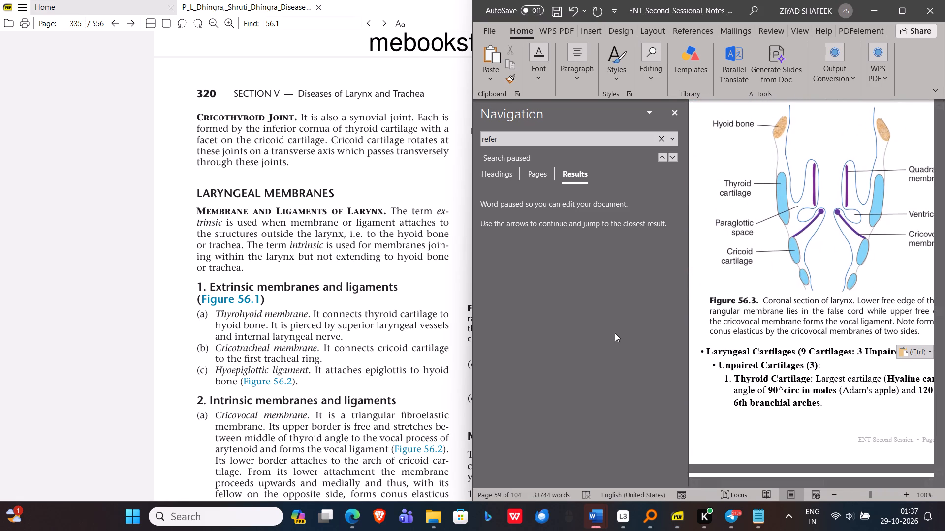
Replace the Figure 59.3 placeholder under Stridor: Definition, Classification, and Causes with a snip of that PDF figure and its caption.
{"action": "left_click", "coordinate": [677, 155]}
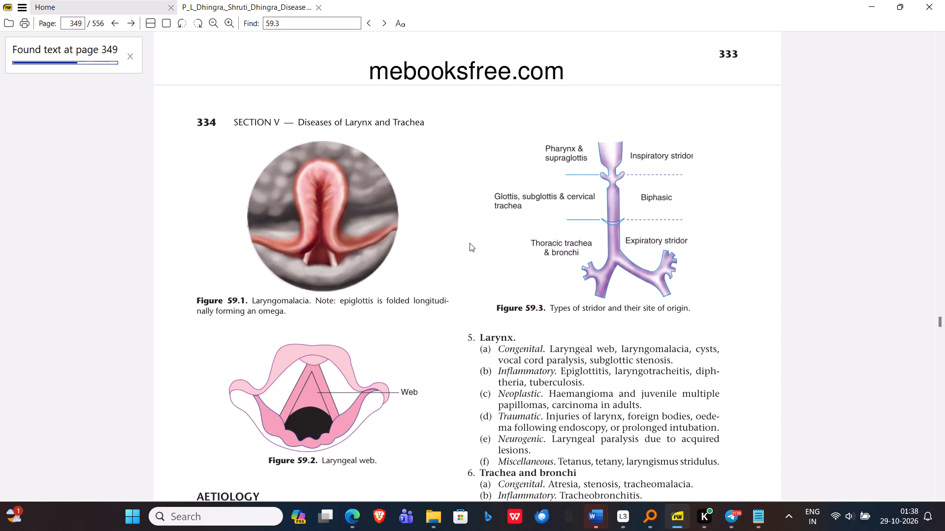
{"action": "left_click_drag", "start_coordinate": [479, 132], "coordinate": [685, 328]}
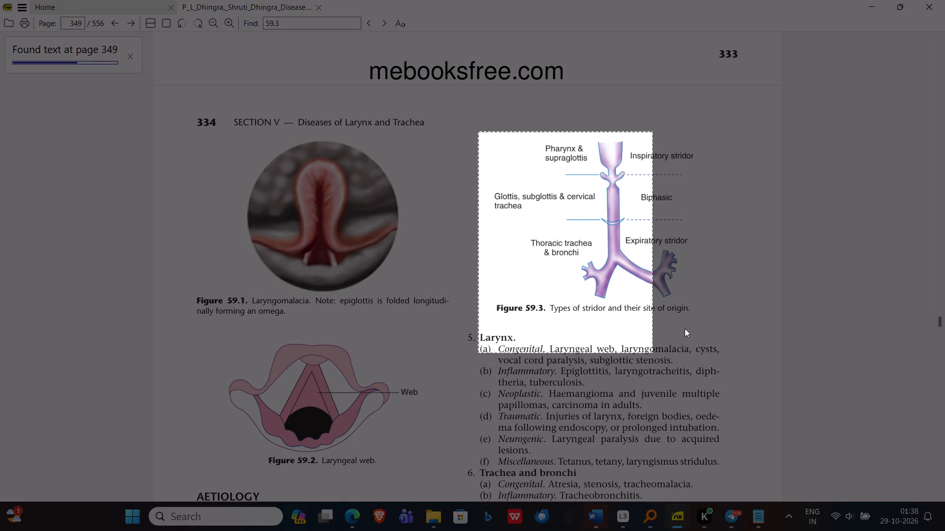
{"action": "left_click_drag", "start_coordinate": [685, 328], "coordinate": [706, 322]}
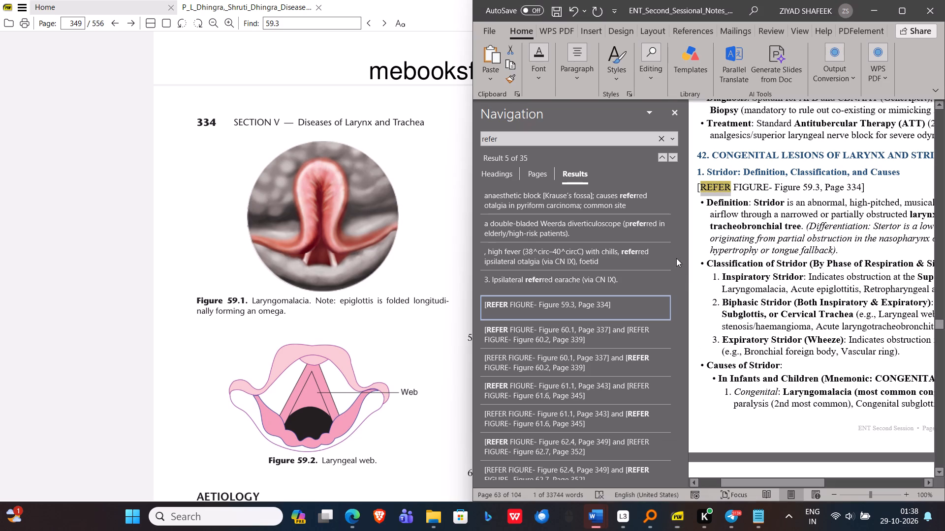
{"action": "left_click", "coordinate": [788, 197]}
{"action": "left_click_drag", "start_coordinate": [869, 182], "coordinate": [699, 186]}
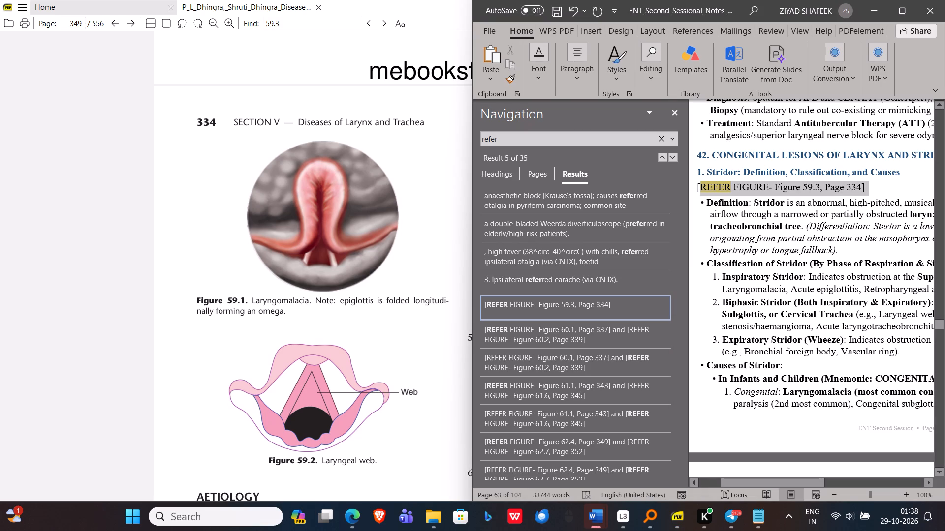
{"action": "left_click_drag", "start_coordinate": [699, 186], "coordinate": [699, 186]}
{"action": "key", "text": "BackSpace"}
{"action": "key", "text": "BackSpace"}
{"action": "key", "text": "ctrl+v"}
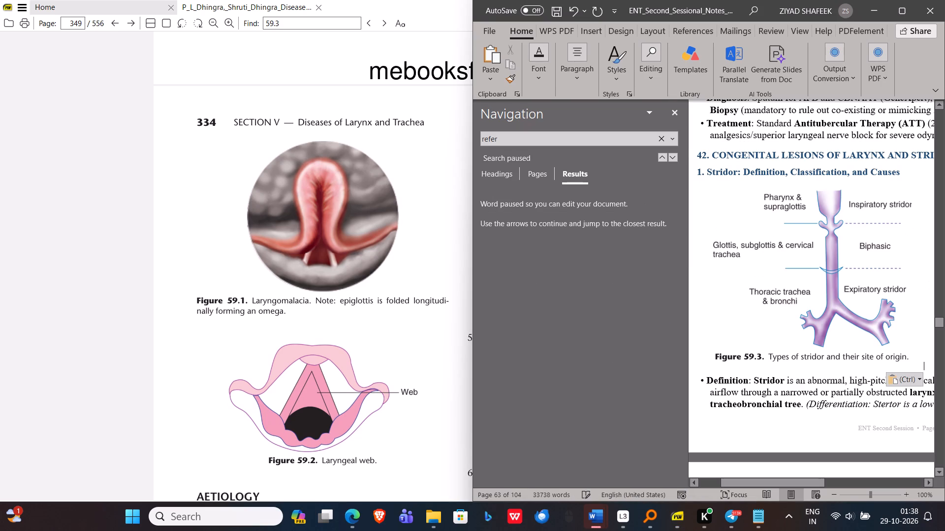
Replace the combined Figure 60.1 and 60.2 placeholder under Laryngeal Paralysis with a Figure 60.1 snip, moving the Nerve Supply heading to its own line.
{"action": "left_click", "coordinate": [671, 159]}
{"action": "scroll", "coordinate": [807, 198], "scroll_direction": "left", "scroll_amount": 1}
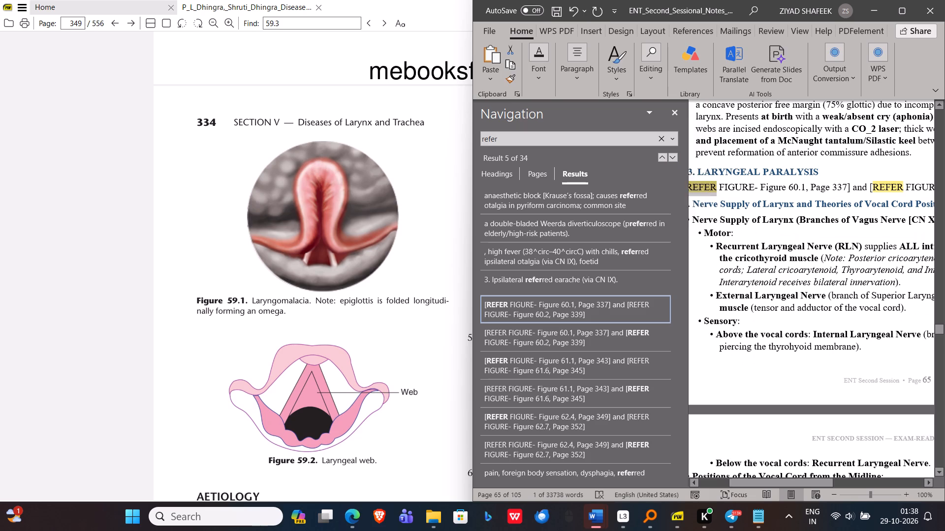
{"action": "scroll", "coordinate": [807, 198], "scroll_direction": "left", "scroll_amount": 3}
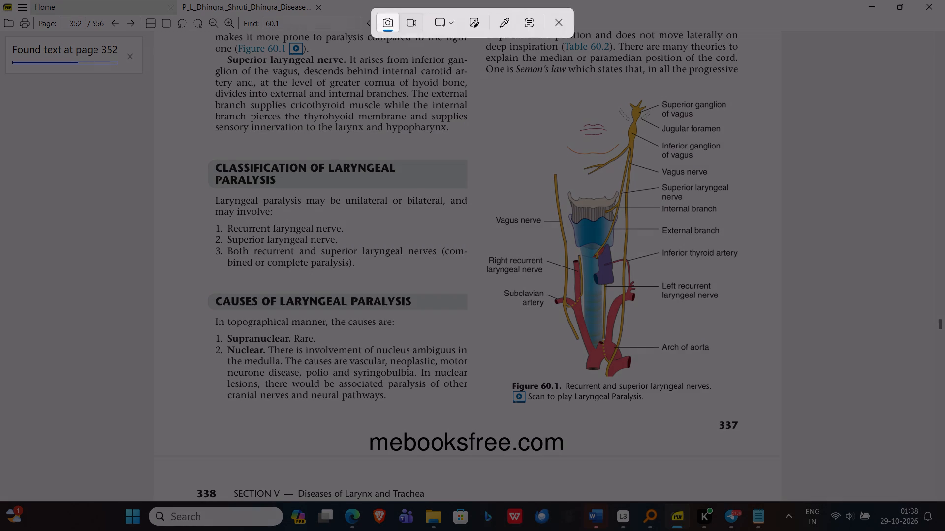
{"action": "left_click_drag", "start_coordinate": [484, 91], "coordinate": [733, 405]}
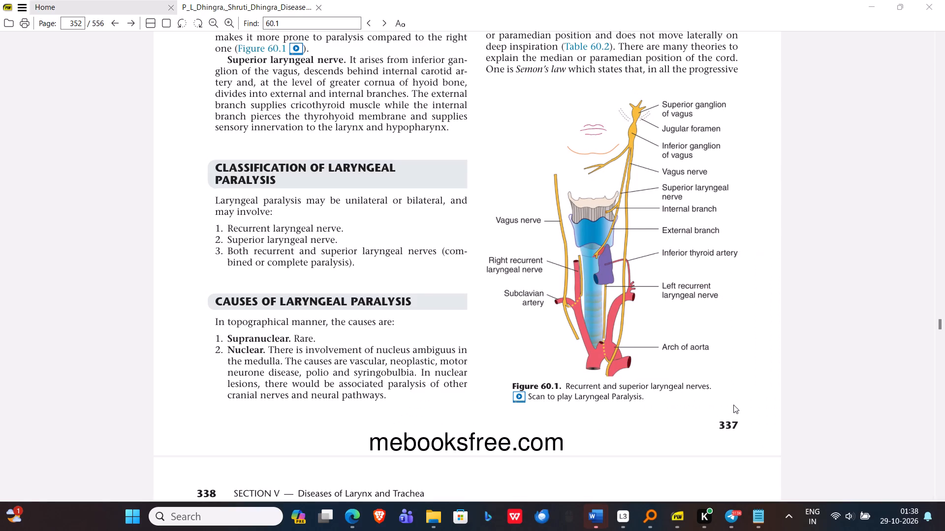
{"action": "left_click", "coordinate": [830, 192]}
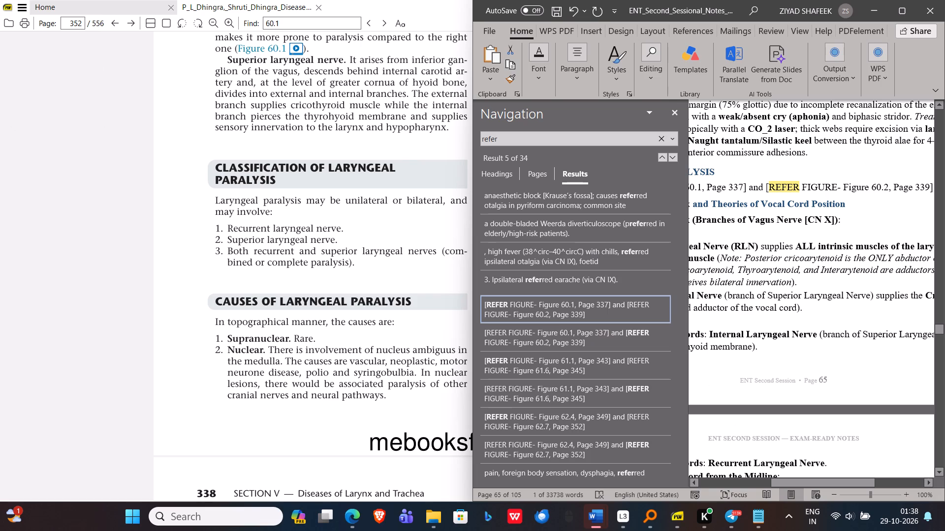
{"action": "scroll", "coordinate": [830, 192], "scroll_direction": "left", "scroll_amount": 1}
{"action": "scroll", "coordinate": [830, 192], "scroll_direction": "right", "scroll_amount": 2}
{"action": "scroll", "coordinate": [830, 192], "scroll_direction": "left", "scroll_amount": 1}
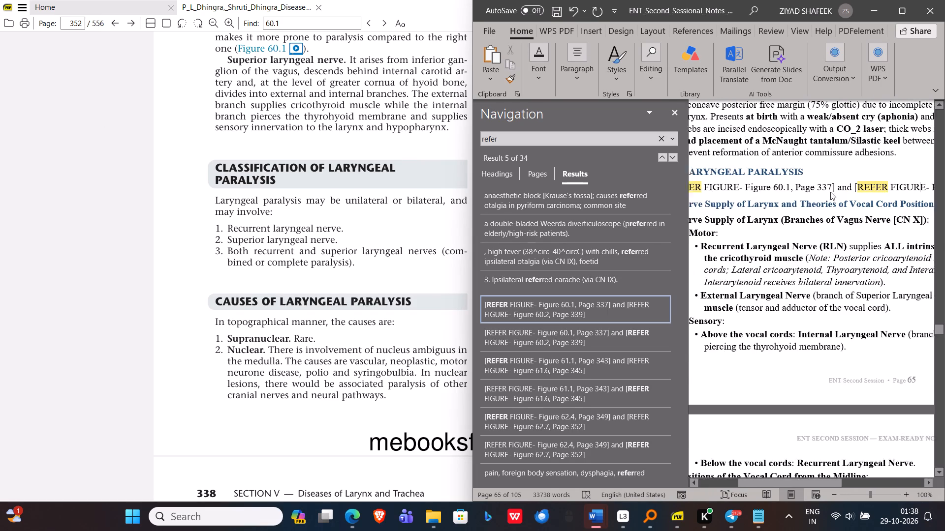
{"action": "scroll", "coordinate": [830, 192], "scroll_direction": "left", "scroll_amount": 1}
{"action": "left_click_drag", "start_coordinate": [908, 184], "coordinate": [646, 188]}
{"action": "key", "text": "ctrl+v"}
{"action": "scroll", "coordinate": [774, 223], "scroll_direction": "right", "scroll_amount": 1}
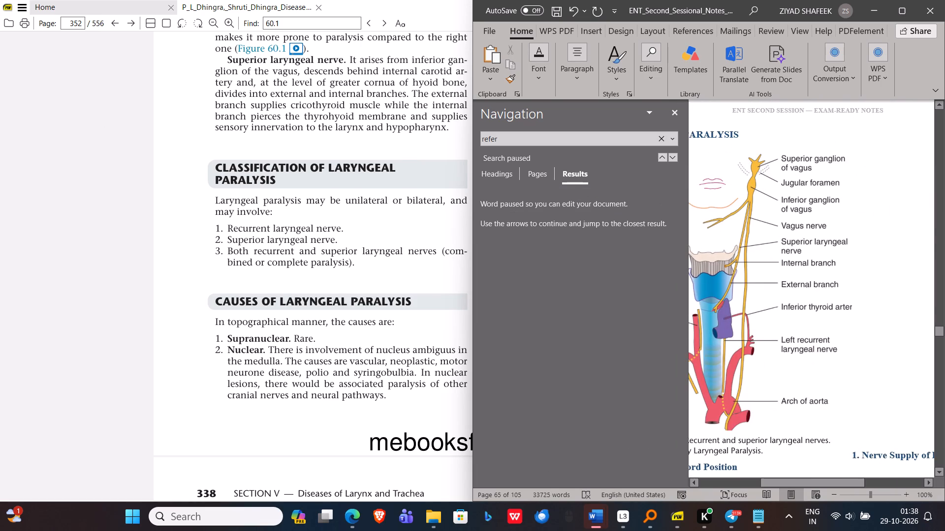
{"action": "scroll", "coordinate": [774, 223], "scroll_direction": "right", "scroll_amount": 1}
{"action": "key", "text": "Return"}
Snip Figure 60.2, position of vocal cords, with its caption and paste it on a new line below the Figure 60.1 picture.
{"action": "scroll", "coordinate": [774, 223], "scroll_direction": "down", "scroll_amount": 1}
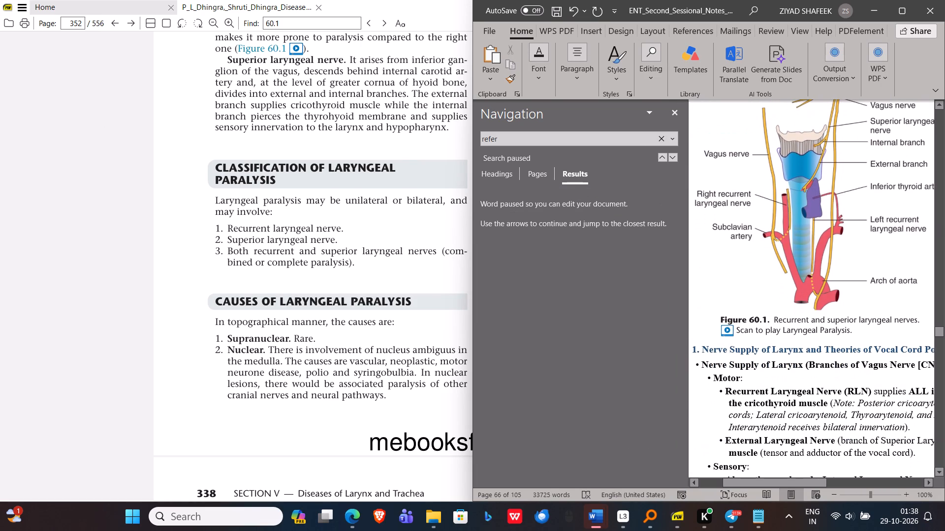
{"action": "scroll", "coordinate": [823, 237], "scroll_direction": "left", "scroll_amount": 1}
{"action": "left_click", "coordinate": [878, 291]}
{"action": "key", "text": "Return"}
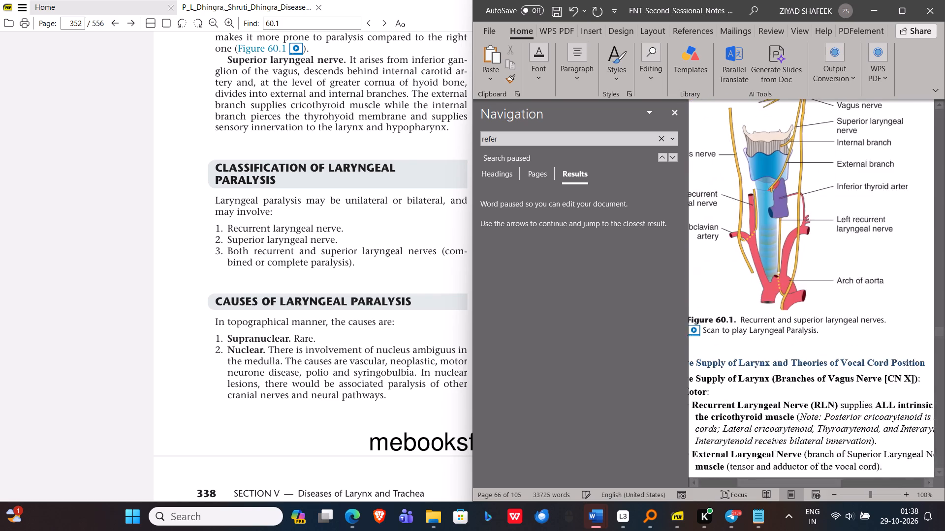
{"action": "key", "text": "alt+Tab"}
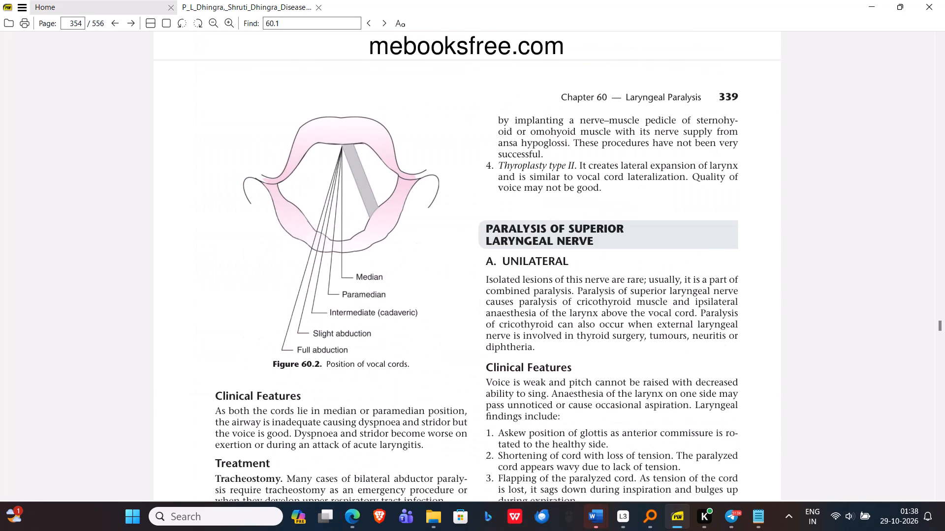
{"action": "left_click_drag", "start_coordinate": [461, 371], "coordinate": [274, 148]}
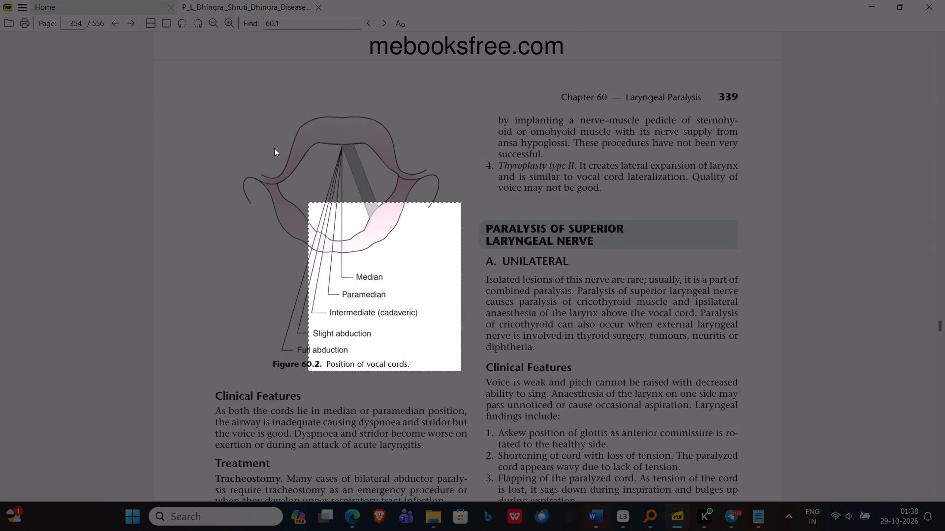
{"action": "left_click_drag", "start_coordinate": [274, 148], "coordinate": [234, 98]}
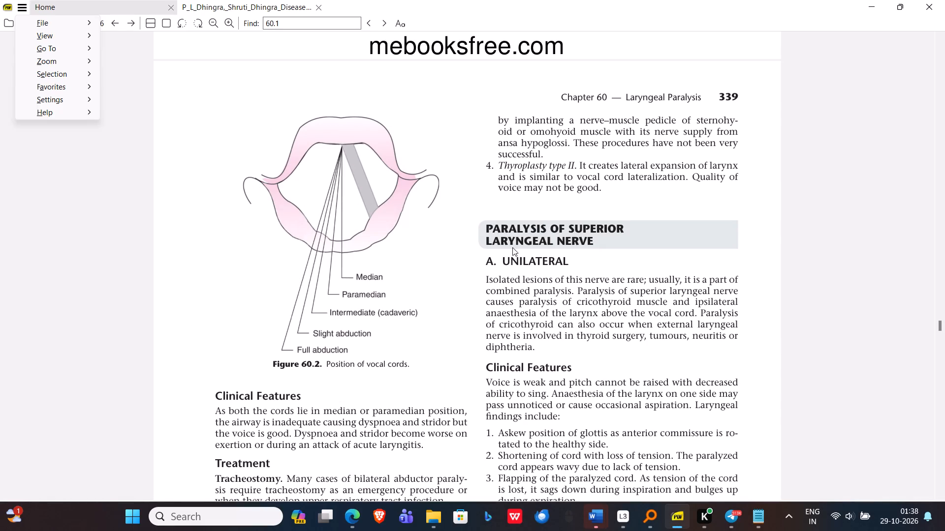
{"action": "scroll", "coordinate": [749, 255], "scroll_direction": "left", "scroll_amount": 1}
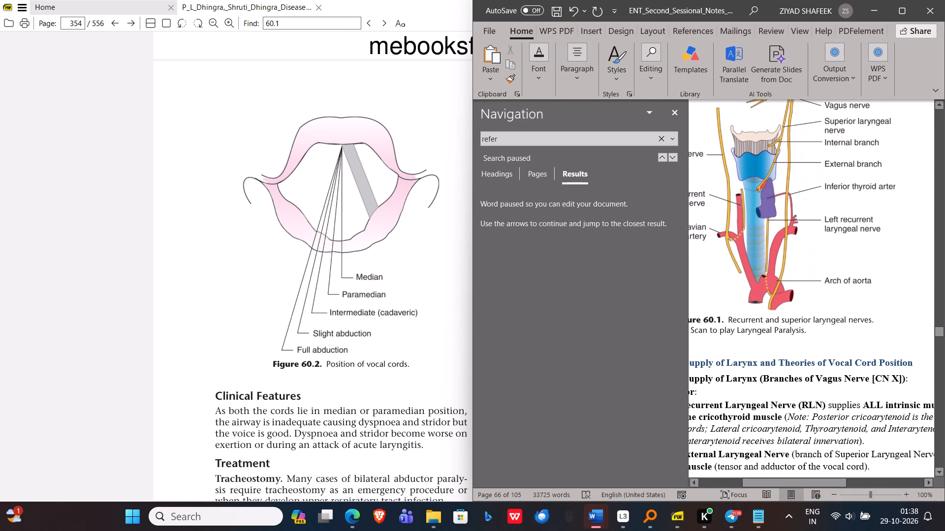
{"action": "key", "text": "ctrl+v"}
Shrink the Figure 60.1 picture of the recurrent and superior laryngeal nerves very slightly, keeping its proportions.
{"action": "left_click", "coordinate": [766, 290]}
{"action": "scroll", "coordinate": [766, 290], "scroll_direction": "up", "scroll_amount": 2}
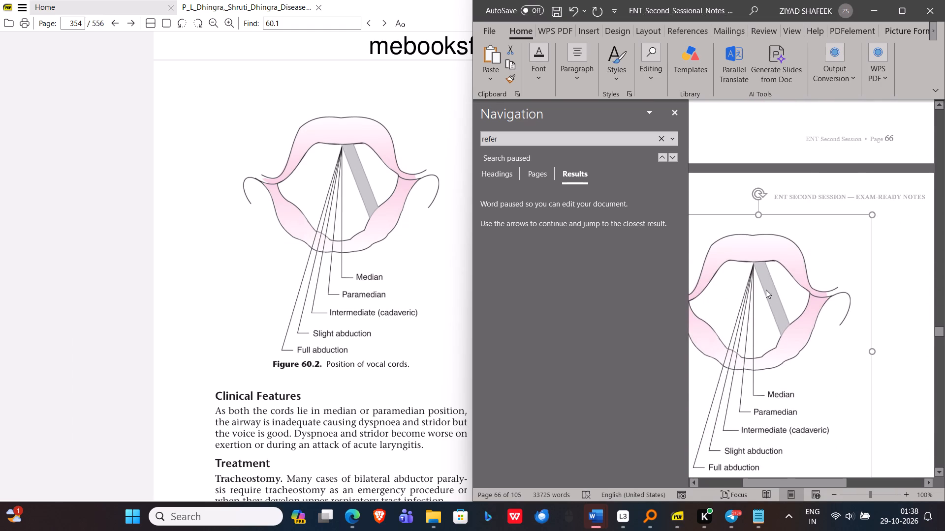
{"action": "scroll", "coordinate": [766, 290], "scroll_direction": "up", "scroll_amount": 3}
{"action": "left_click", "coordinate": [766, 290]}
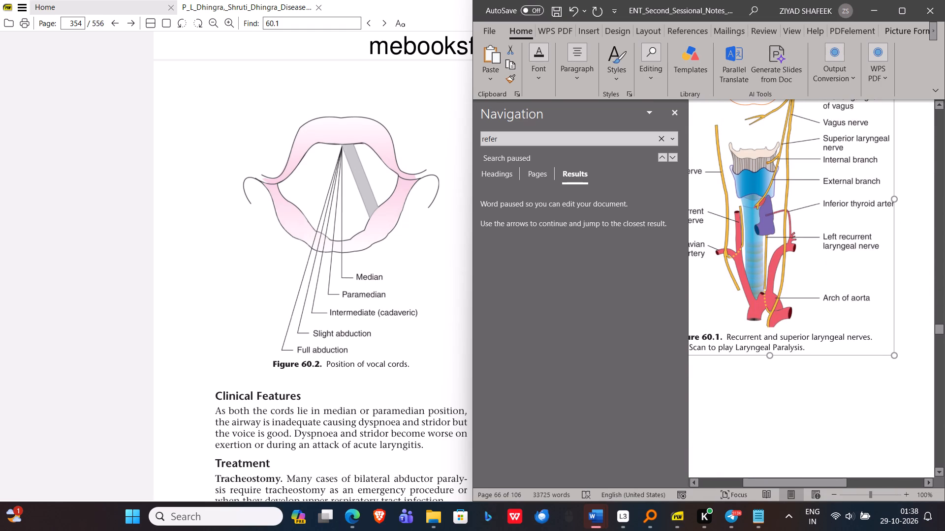
{"action": "left_click_drag", "start_coordinate": [892, 354], "coordinate": [854, 332]}
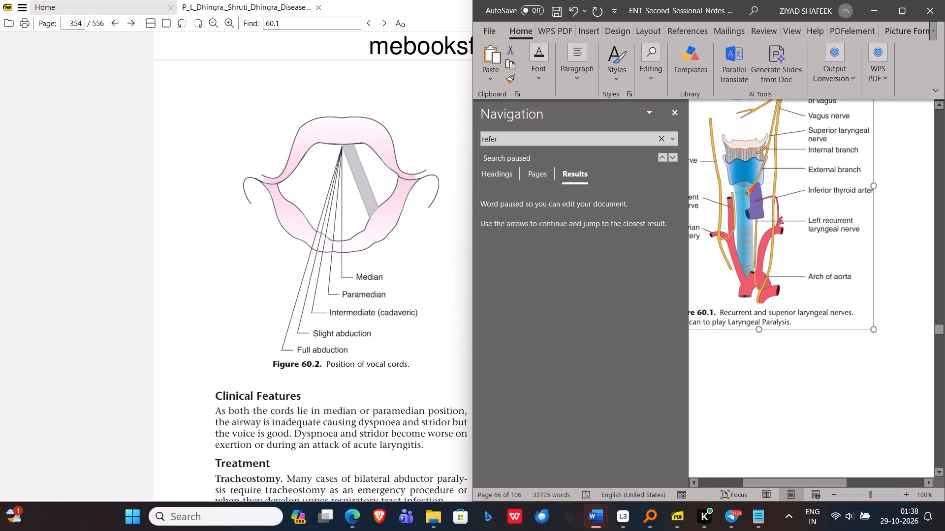
{"action": "left_click_drag", "start_coordinate": [854, 332], "coordinate": [871, 353]}
Shrink the Figure 60.2 picture, position of vocal cords, slightly while keeping its proportions.
{"action": "scroll", "coordinate": [857, 347], "scroll_direction": "down", "scroll_amount": 2}
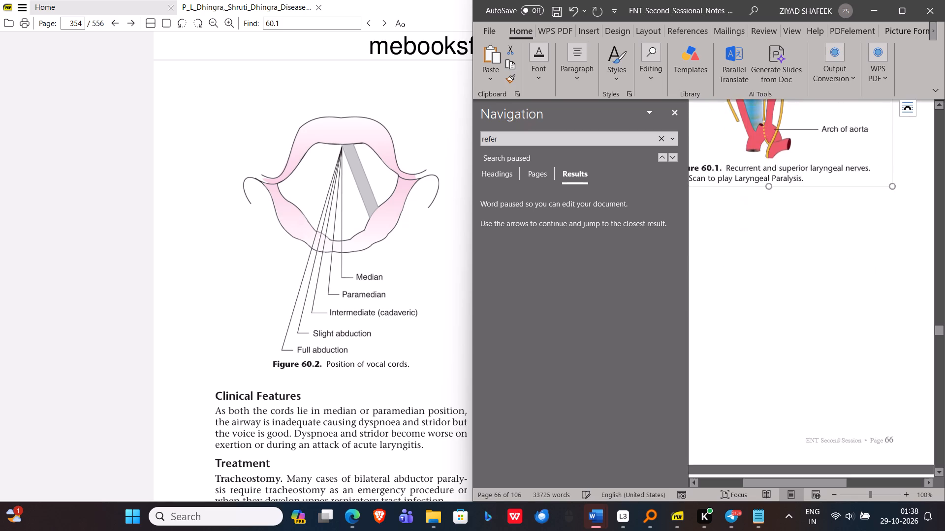
{"action": "scroll", "coordinate": [857, 347], "scroll_direction": "down", "scroll_amount": 3}
{"action": "left_click", "coordinate": [826, 316]}
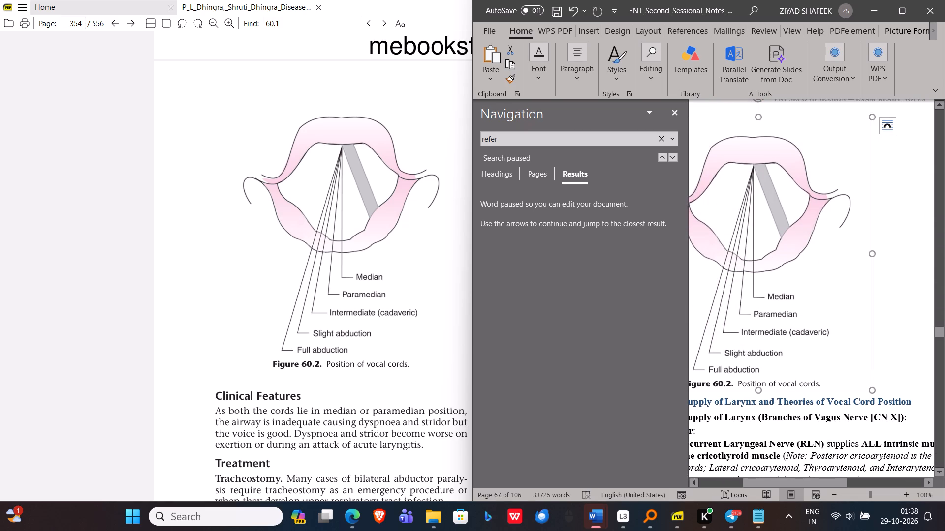
{"action": "left_click_drag", "start_coordinate": [873, 388], "coordinate": [853, 371]}
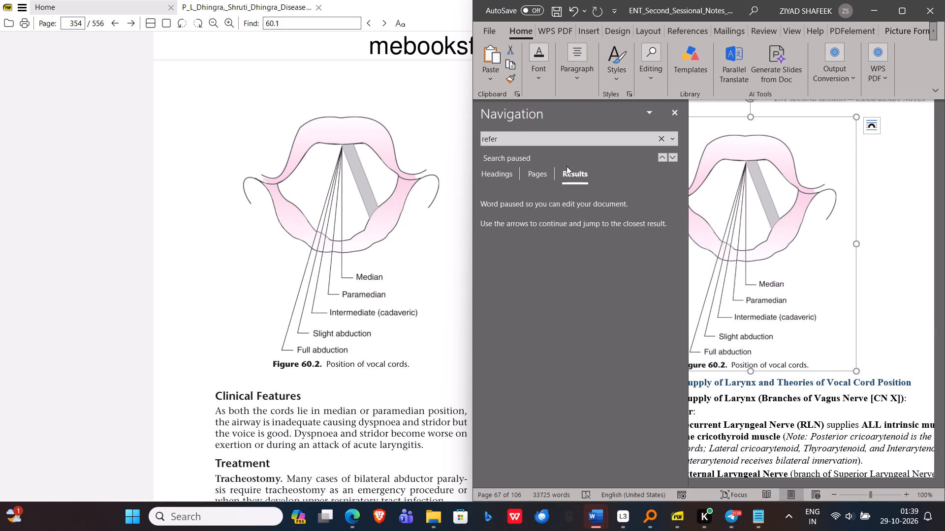
Replace the combined Figure 61.1 and 61.6 placeholder under Benign Laryngeal Tumours and Lesions with a captioned Figure 61.1 snip on its own line.
{"action": "left_click", "coordinate": [674, 156]}
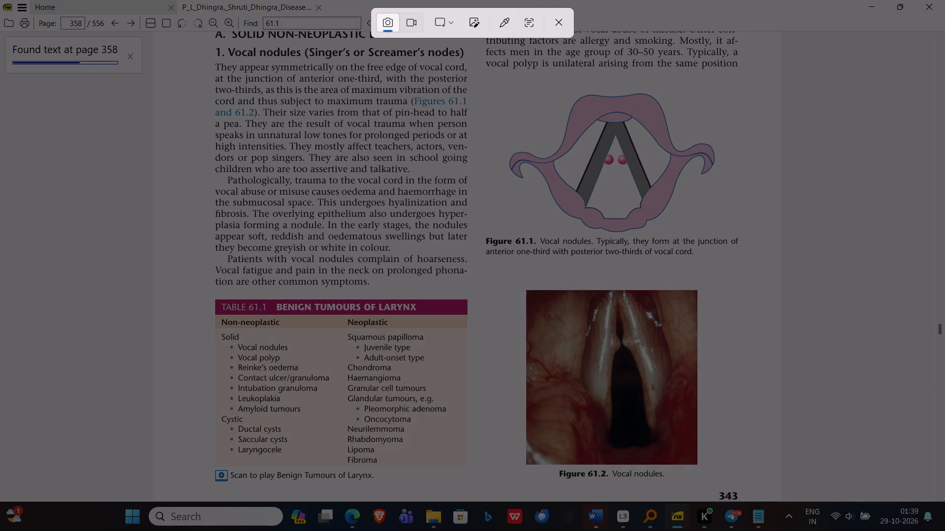
{"action": "left_click_drag", "start_coordinate": [481, 83], "coordinate": [754, 265]}
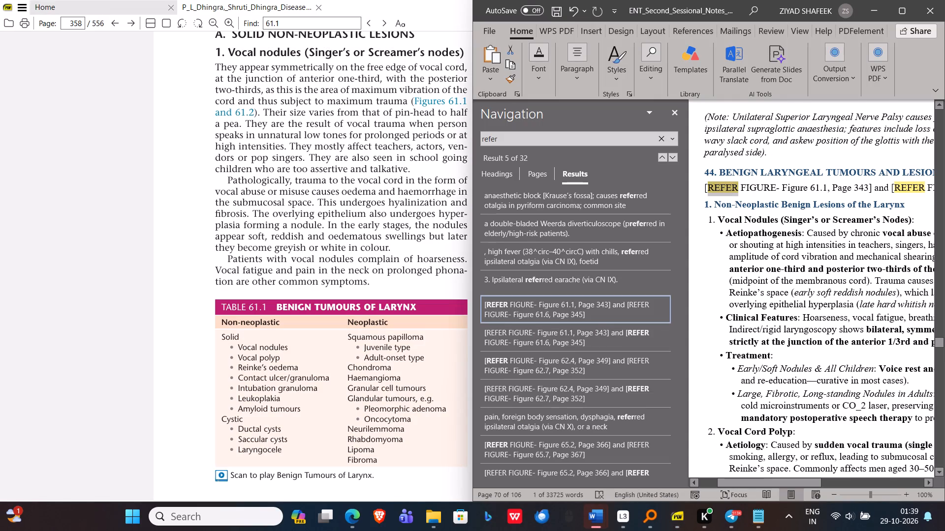
{"action": "scroll", "coordinate": [796, 243], "scroll_direction": "left", "scroll_amount": 2}
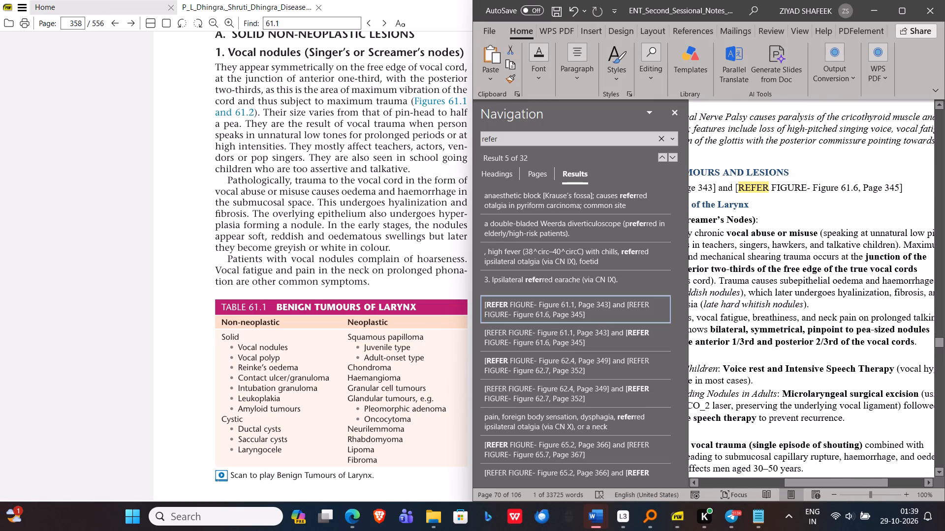
{"action": "left_click_drag", "start_coordinate": [904, 185], "coordinate": [668, 192]}
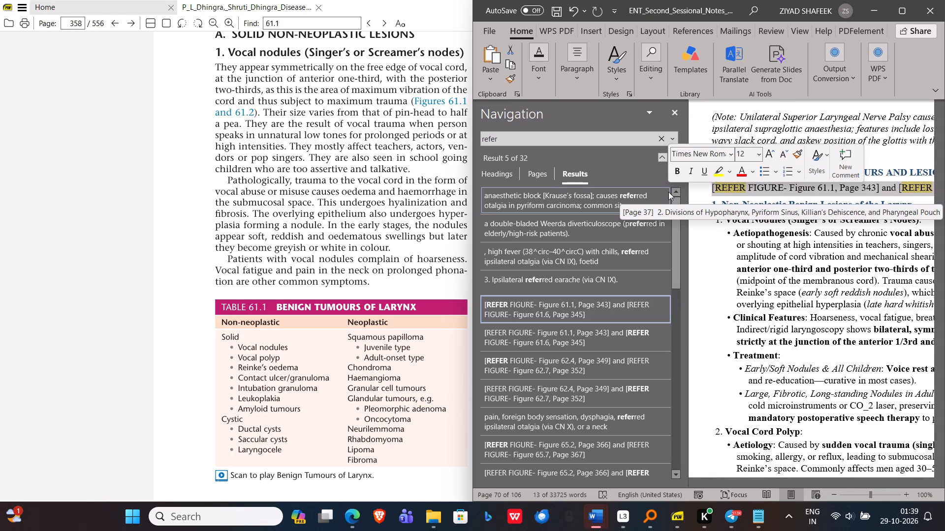
{"action": "key", "text": "BackSpace"}
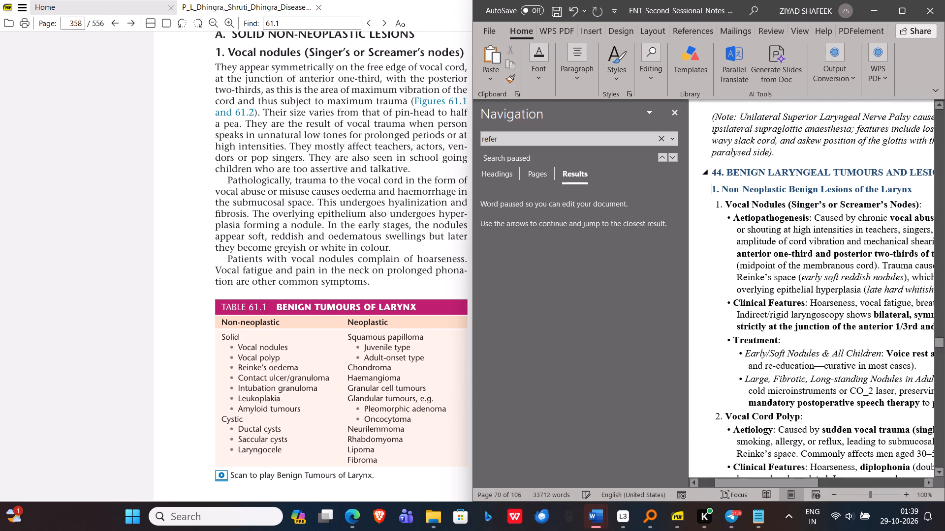
{"action": "scroll", "coordinate": [890, 171], "scroll_direction": "left", "scroll_amount": 1}
{"action": "left_click", "coordinate": [904, 175]}
{"action": "key", "text": "Return"}
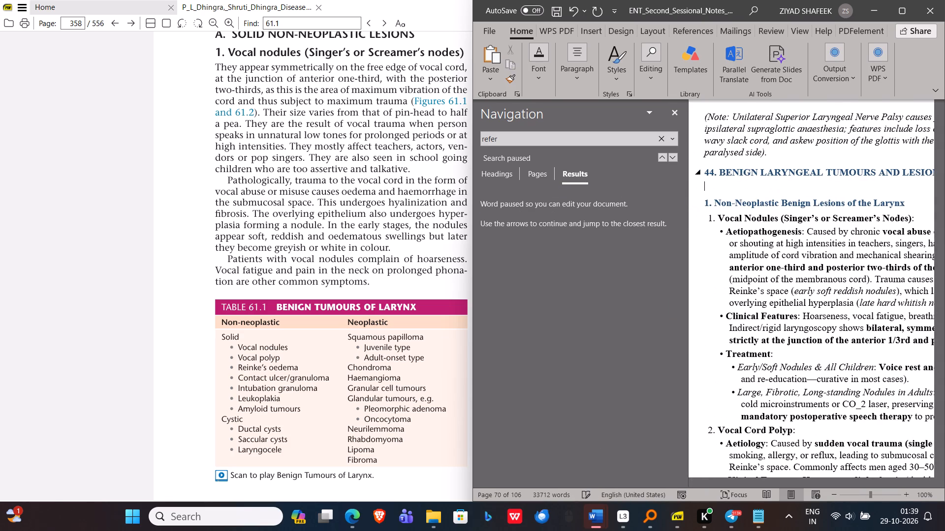
{"action": "key", "text": "ctrl+v"}
Snip Figure 61.6, laryngocele mixed type, with its full caption and paste it below the Figure 61.1 picture.
{"action": "key", "text": "alt+Tab"}
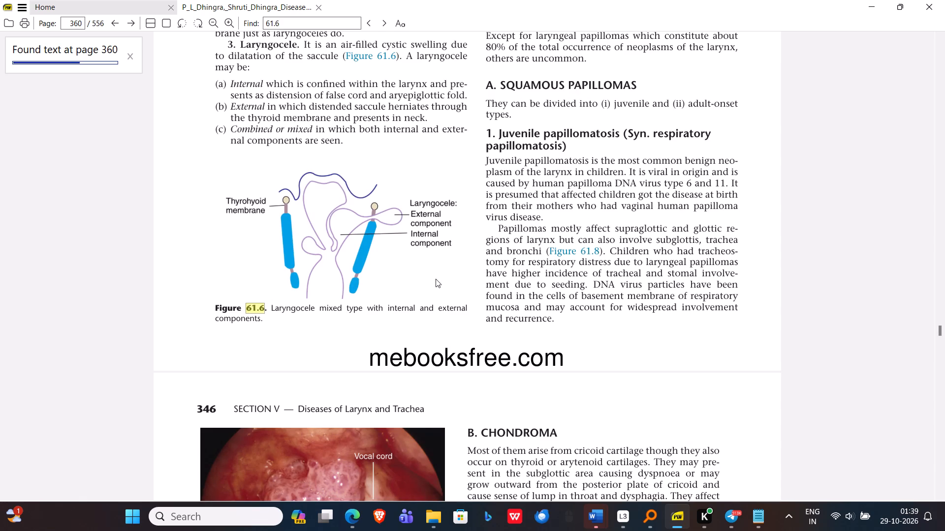
{"action": "left_click_drag", "start_coordinate": [480, 327], "coordinate": [216, 197]}
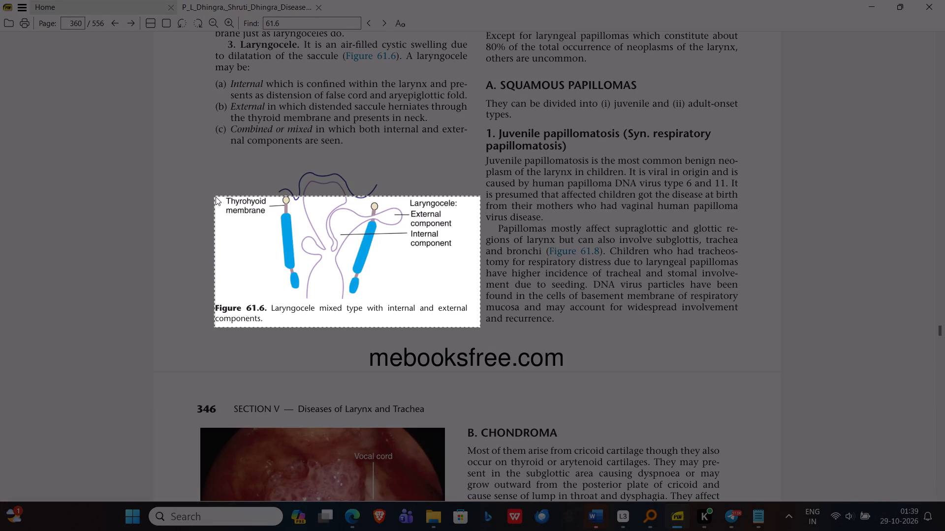
{"action": "left_click_drag", "start_coordinate": [216, 197], "coordinate": [209, 170]}
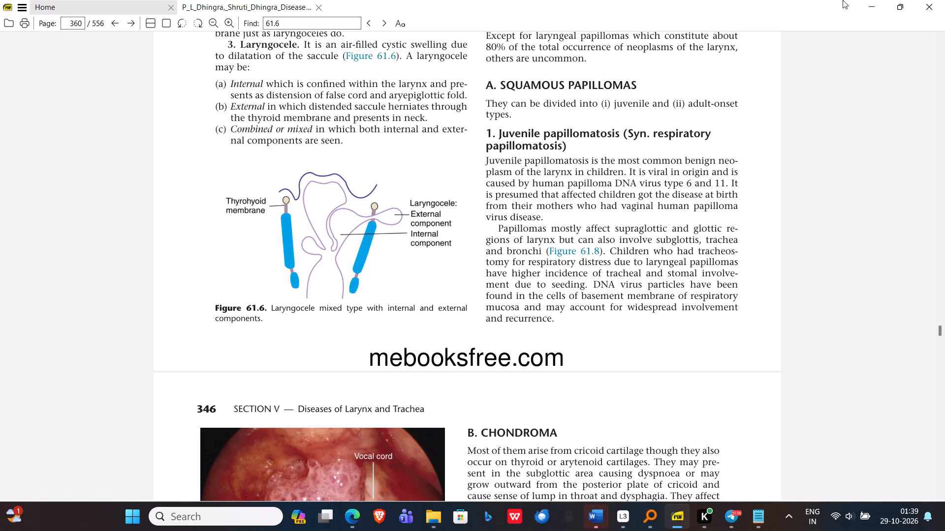
{"action": "left_click", "coordinate": [814, 317]}
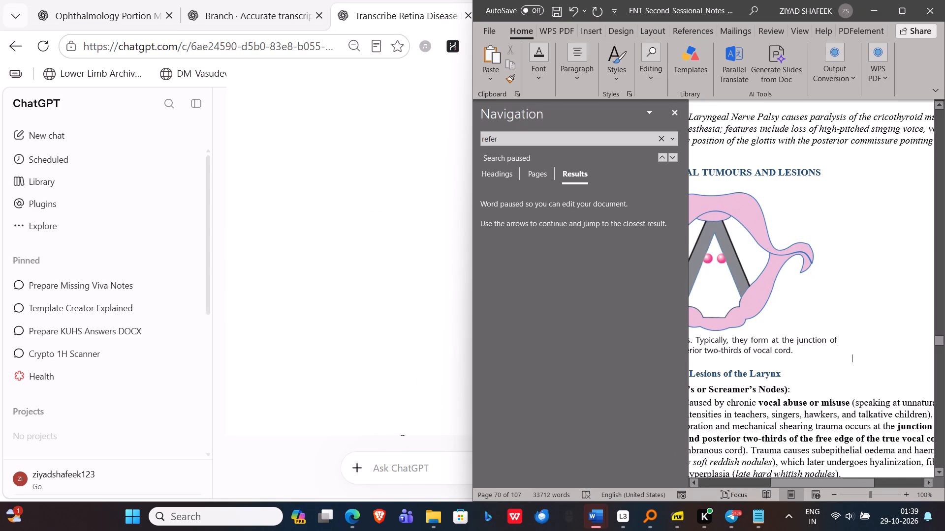
{"action": "scroll", "coordinate": [814, 317], "scroll_direction": "right", "scroll_amount": 1}
{"action": "scroll", "coordinate": [848, 343], "scroll_direction": "left", "scroll_amount": 1}
{"action": "scroll", "coordinate": [848, 343], "scroll_direction": "right", "scroll_amount": 1}
{"action": "scroll", "coordinate": [848, 343], "scroll_direction": "left", "scroll_amount": 1}
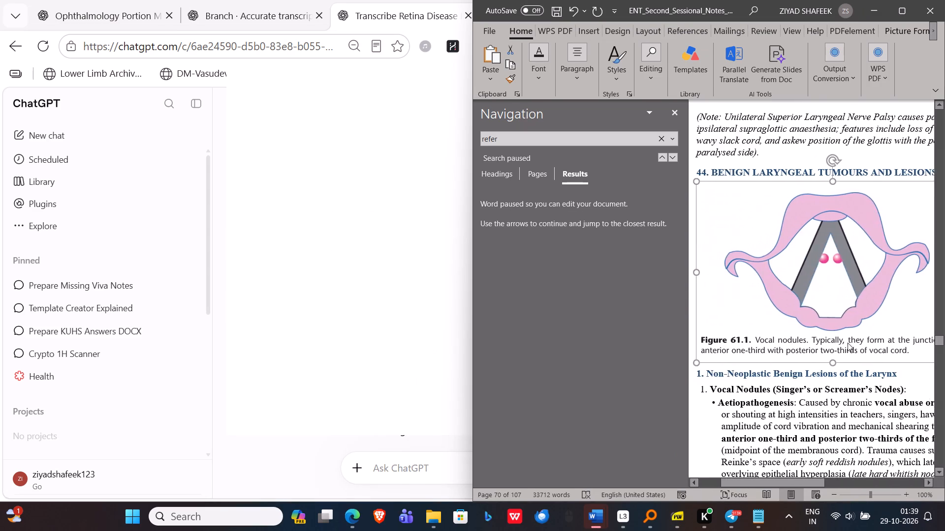
{"action": "scroll", "coordinate": [848, 343], "scroll_direction": "left", "scroll_amount": 1}
{"action": "left_click", "coordinate": [921, 352]}
{"action": "scroll", "coordinate": [921, 352], "scroll_direction": "left", "scroll_amount": 1}
{"action": "key", "text": "ctrl+v"}
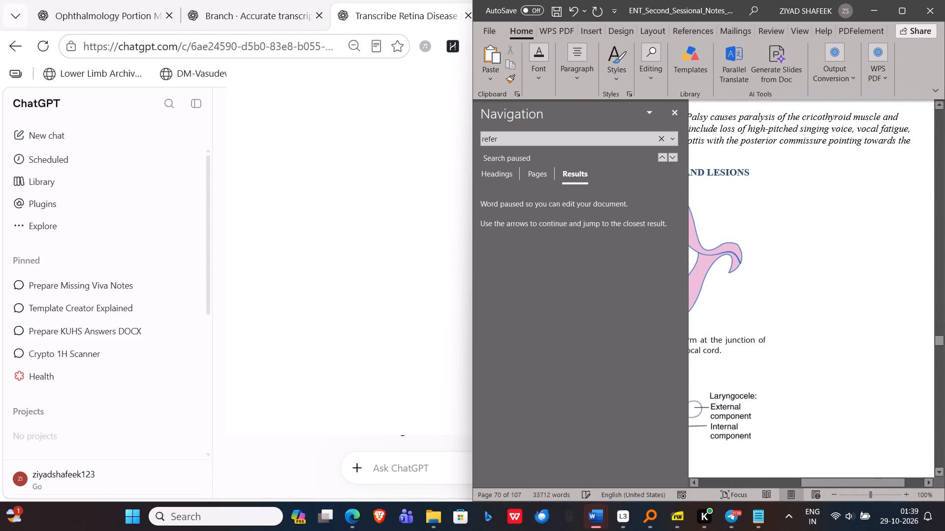
Replace the combined Figure 62.4 and 62.7 placeholder under Carcinoma Larynx with a Figure 62.4 snip, moving the Clinical Vignette heading to its own line.
{"action": "scroll", "coordinate": [815, 365], "scroll_direction": "down", "scroll_amount": 1}
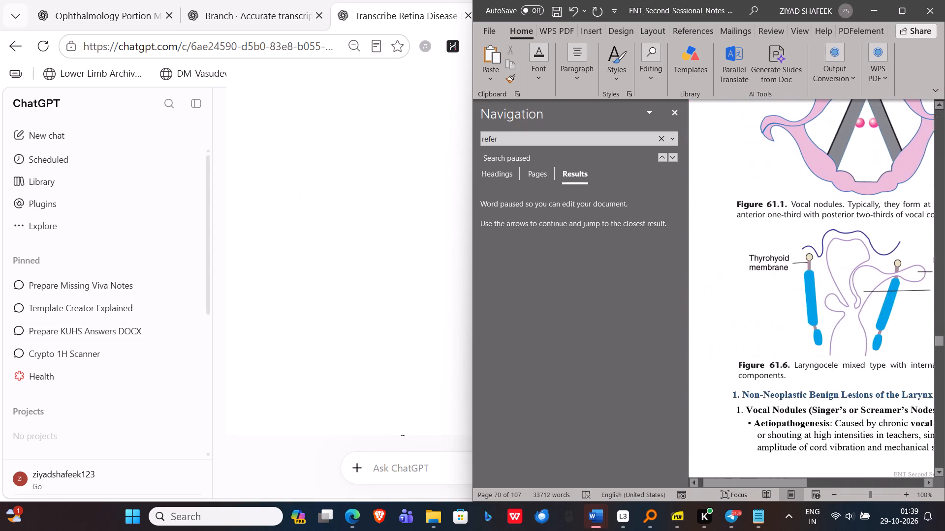
{"action": "scroll", "coordinate": [815, 365], "scroll_direction": "down", "scroll_amount": 1}
{"action": "left_click", "coordinate": [673, 155]}
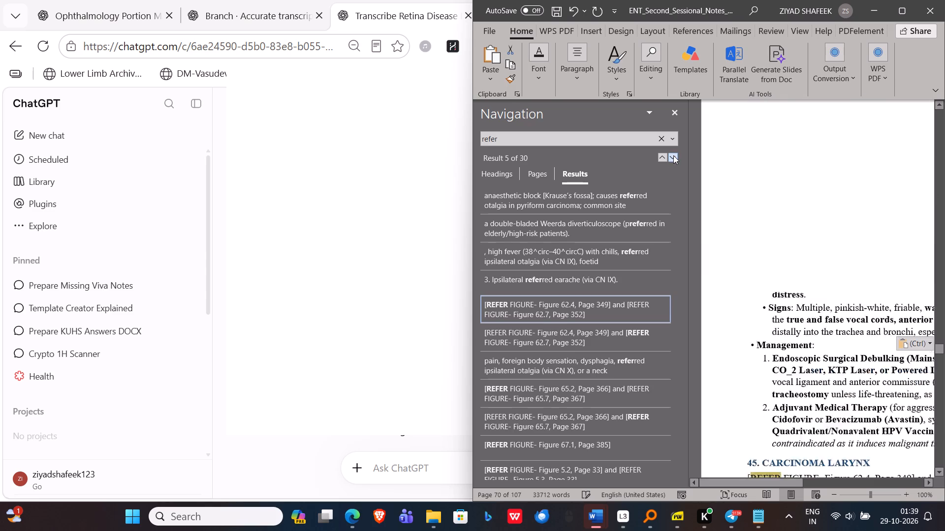
{"action": "key", "text": "alt+Tab"}
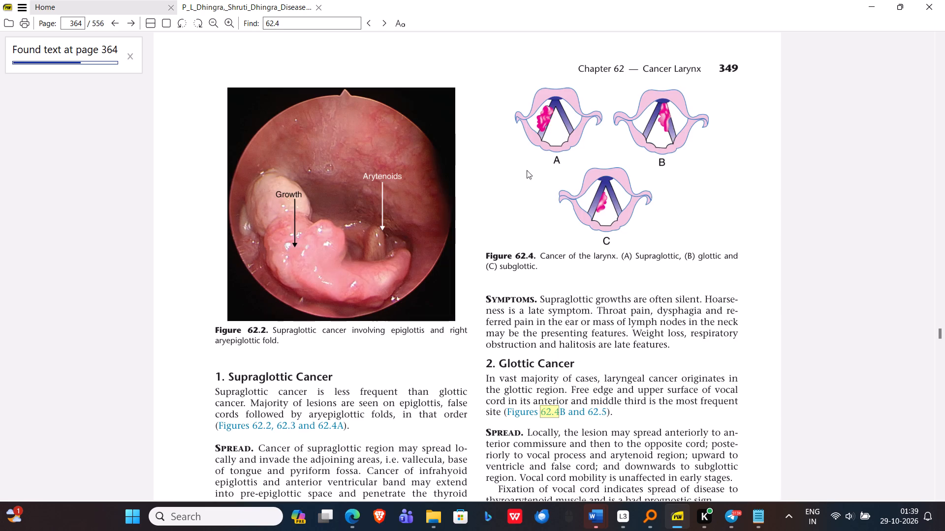
{"action": "left_click_drag", "start_coordinate": [473, 82], "coordinate": [754, 287]}
{"action": "left_click", "coordinate": [812, 226]}
{"action": "scroll", "coordinate": [812, 226], "scroll_direction": "left", "scroll_amount": 1}
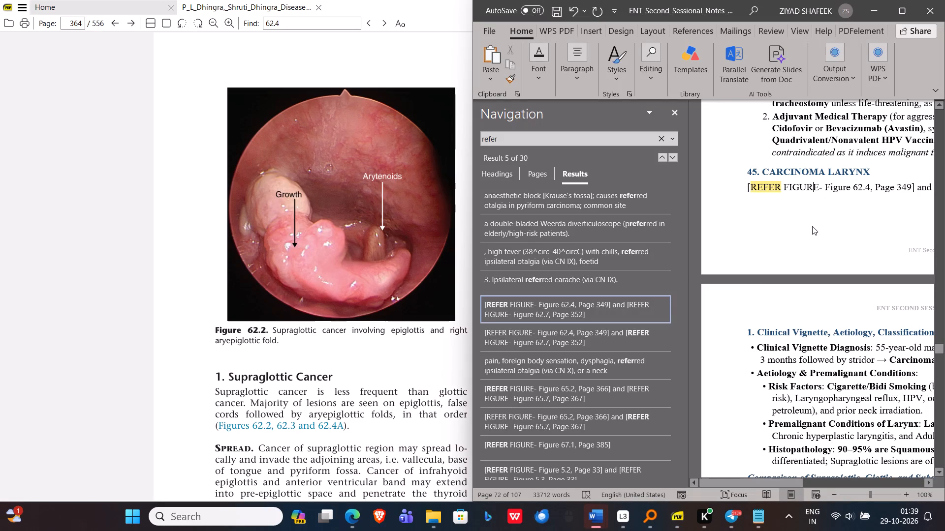
{"action": "scroll", "coordinate": [812, 226], "scroll_direction": "left", "scroll_amount": 1}
{"action": "left_click_drag", "start_coordinate": [927, 187], "coordinate": [656, 182]}
{"action": "key", "text": "ctrl+v"}
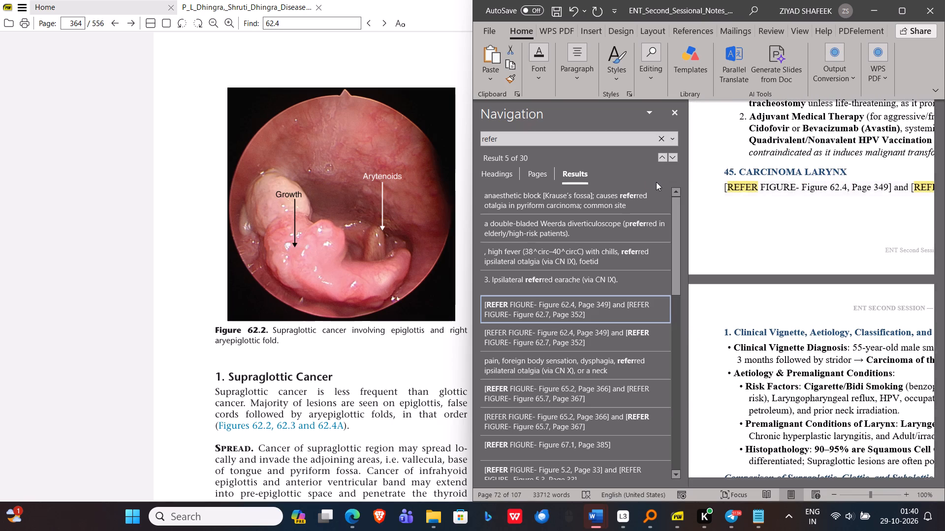
{"action": "scroll", "coordinate": [779, 206], "scroll_direction": "right", "scroll_amount": 1}
{"action": "key", "text": "Return"}
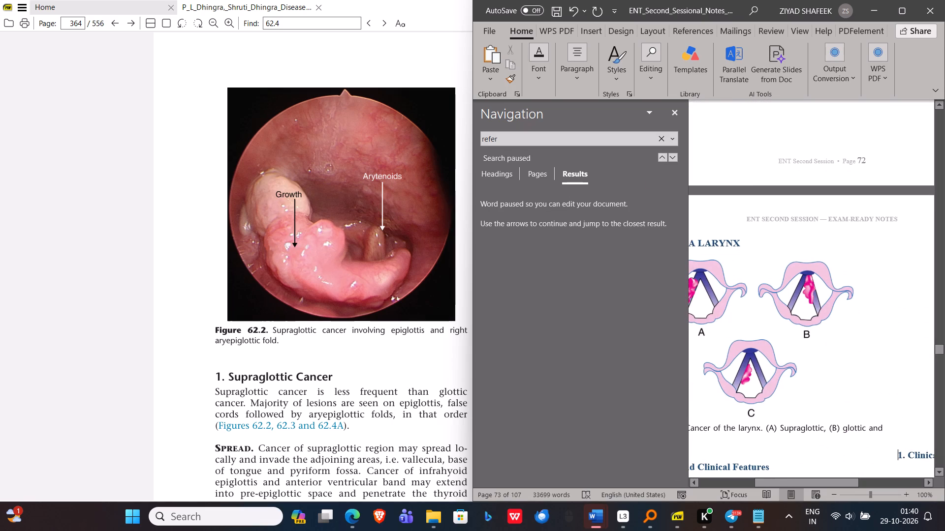
Snip Figure 62.7, algorithm for treatment of T2N0 glottic cancer, with its caption and paste it on a new line below the Figure 62.4 picture.
{"action": "left_click", "coordinate": [487, 206]}
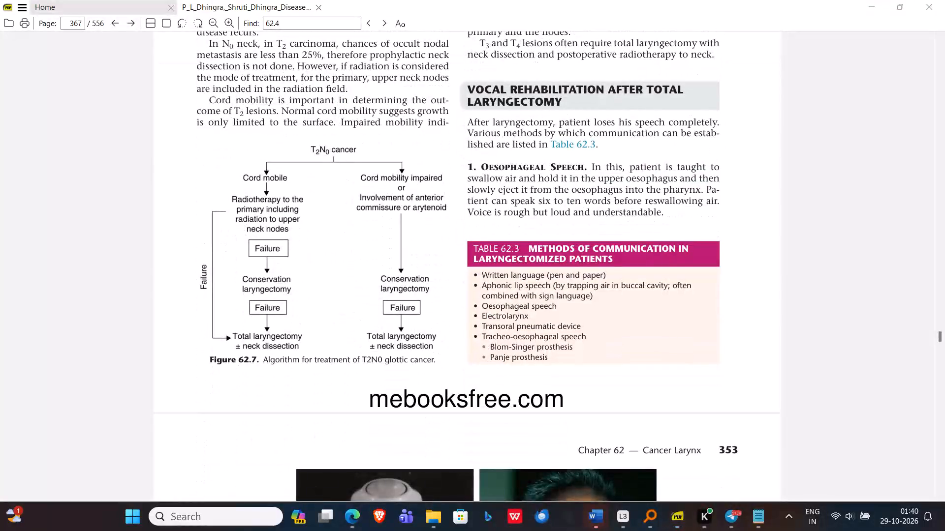
{"action": "left_click_drag", "start_coordinate": [464, 374], "coordinate": [204, 144]}
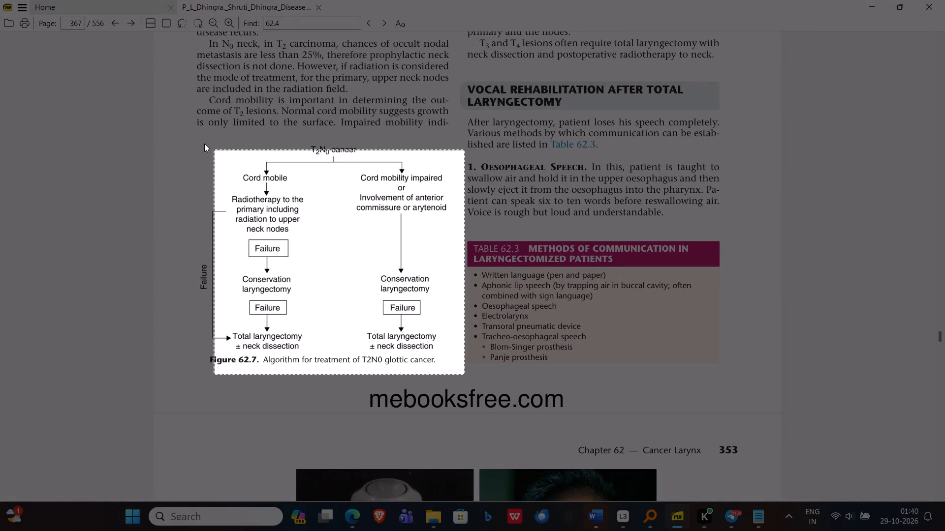
{"action": "left_click_drag", "start_coordinate": [204, 144], "coordinate": [197, 136]}
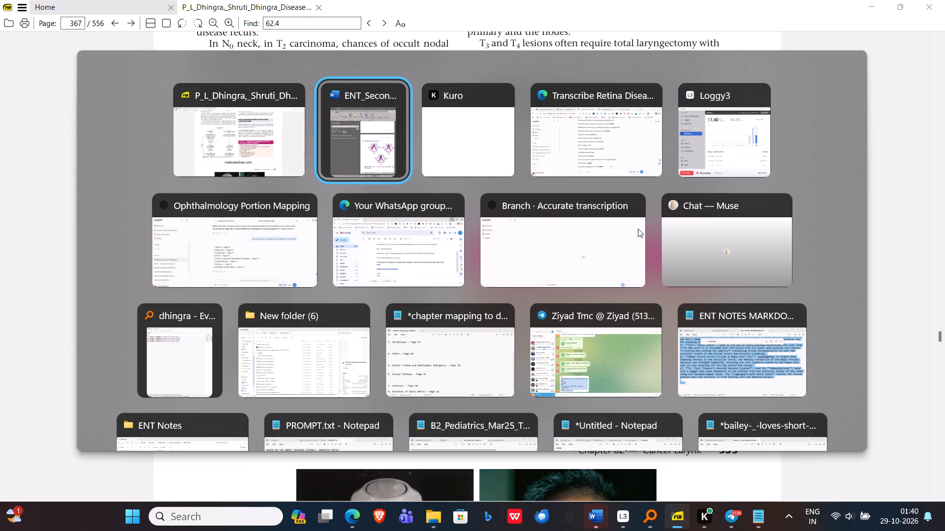
{"action": "scroll", "coordinate": [830, 294], "scroll_direction": "left", "scroll_amount": 3}
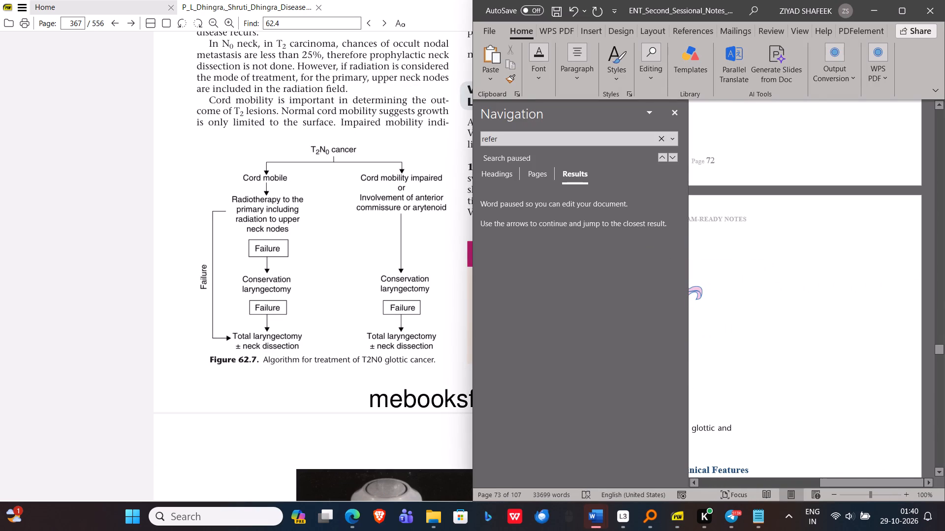
{"action": "left_click", "coordinate": [815, 338]}
{"action": "key", "text": "Return"}
{"action": "key", "text": "ctrl+v"}
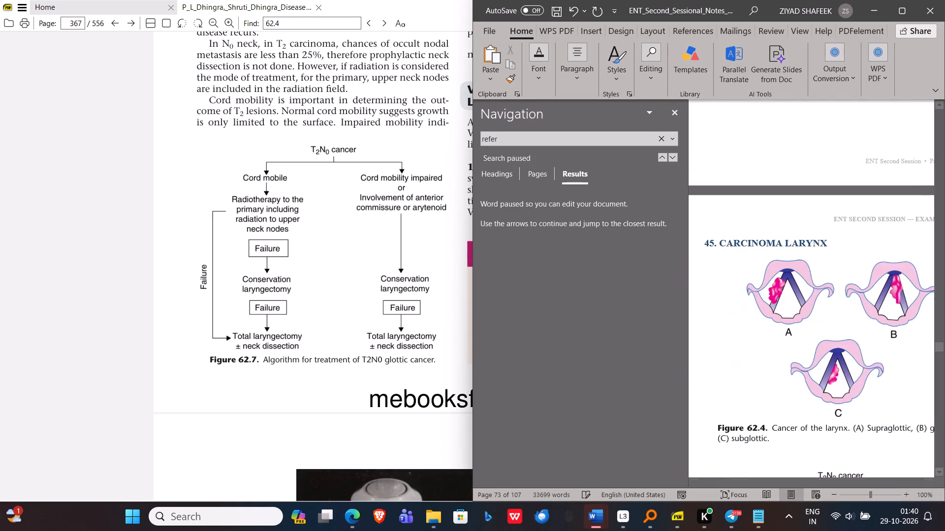
Find the next REFER FIGURE placeholder and snip Figure 65.2, types of bronchial obstruction by a foreign body, with its full caption from the PDF.
{"action": "scroll", "coordinate": [815, 338], "scroll_direction": "down", "scroll_amount": 2}
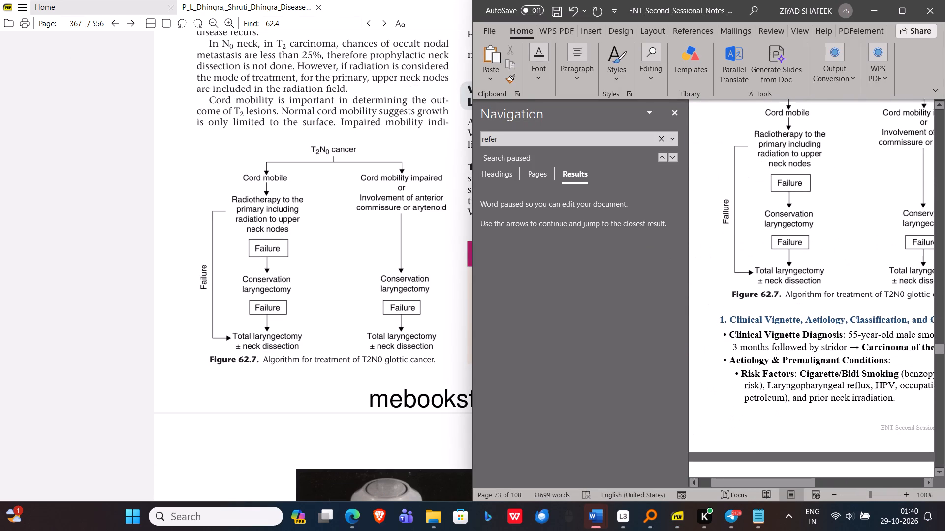
{"action": "left_click", "coordinate": [674, 158]}
{"action": "left_click", "coordinate": [674, 158]}
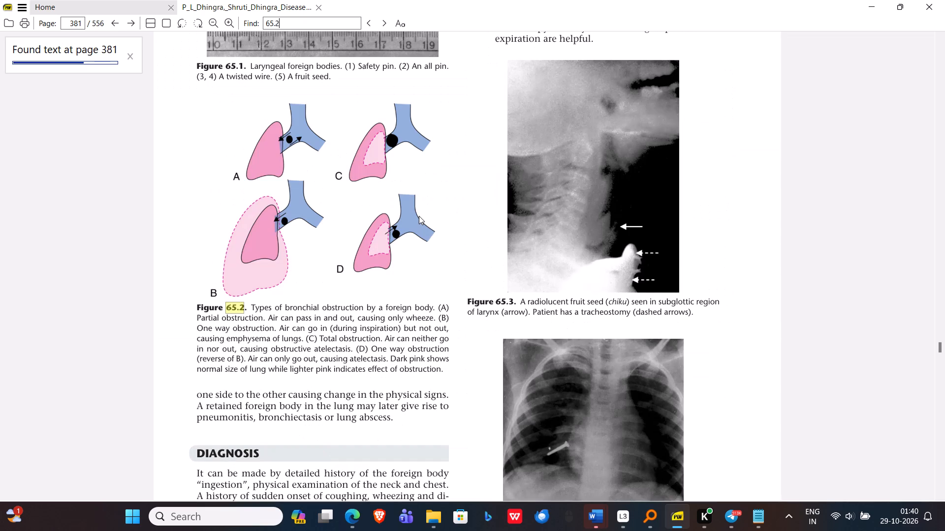
{"action": "left_click_drag", "start_coordinate": [471, 383], "coordinate": [180, 93]}
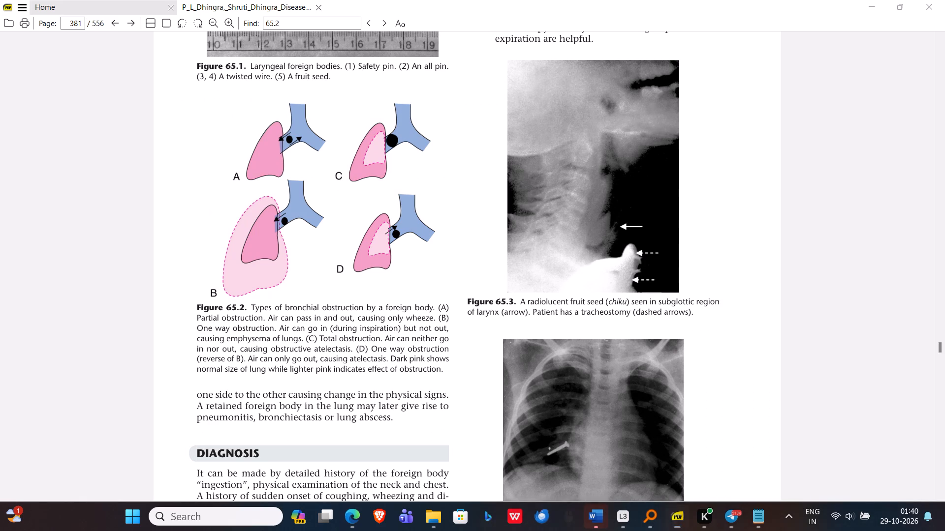
{"action": "left_click_drag", "start_coordinate": [190, 97], "coordinate": [457, 375]}
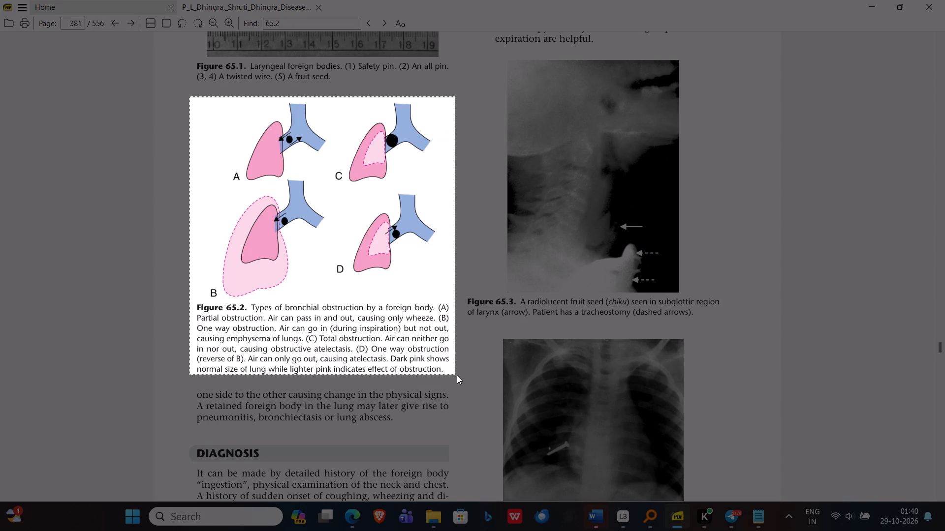
{"action": "left_click_drag", "start_coordinate": [457, 375], "coordinate": [457, 377]}
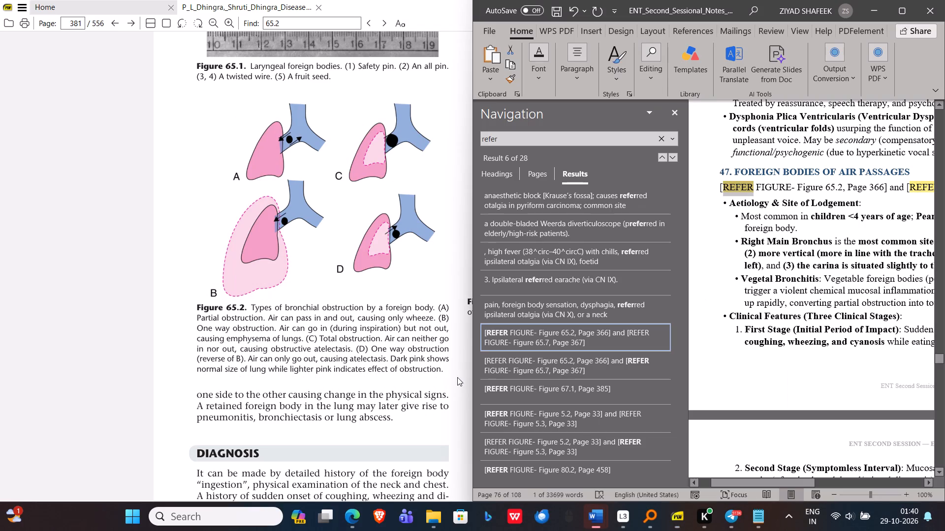
Replace the combined Figure 65.2 and 65.7 placeholder under Foreign Bodies of Air Passages with the Figure 65.2 snip on its own line.
{"action": "left_click", "coordinate": [897, 263]}
{"action": "scroll", "coordinate": [880, 260], "scroll_direction": "left", "scroll_amount": 1}
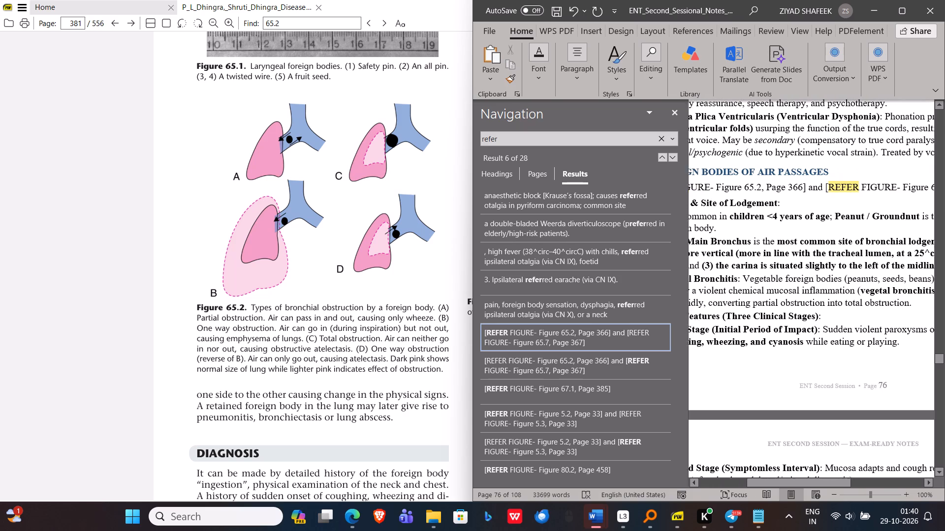
{"action": "scroll", "coordinate": [880, 260], "scroll_direction": "left", "scroll_amount": 1}
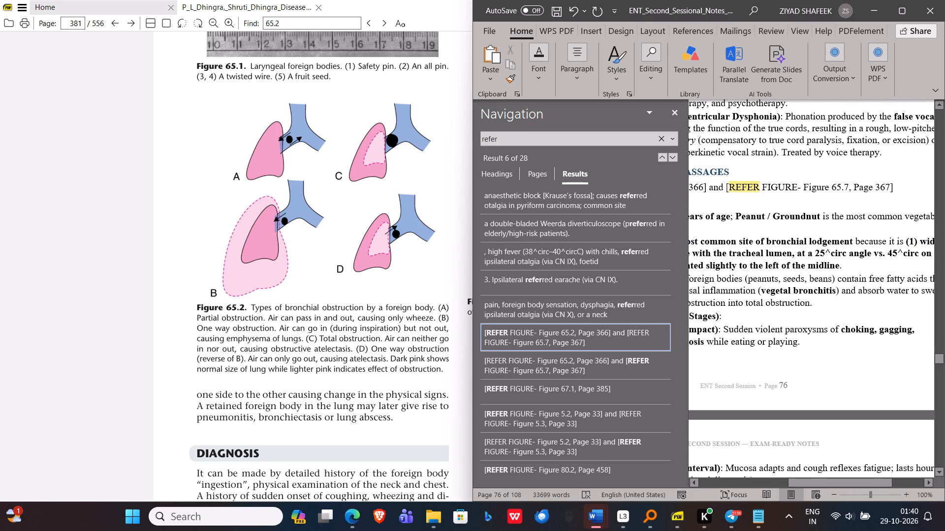
{"action": "left_click_drag", "start_coordinate": [918, 171], "coordinate": [790, 180]}
{"action": "left_click", "coordinate": [867, 189]}
{"action": "left_click_drag", "start_coordinate": [902, 187], "coordinate": [609, 187]}
{"action": "key", "text": "BackSpace"}
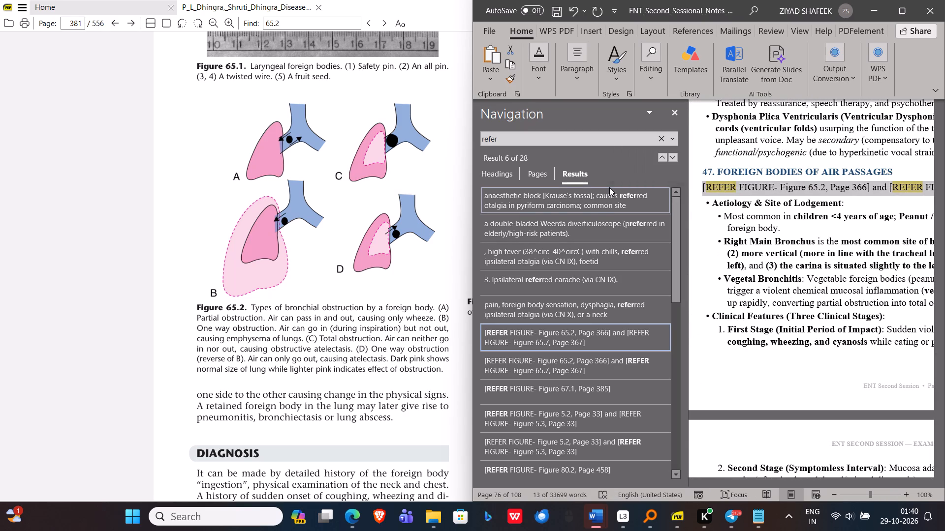
{"action": "left_click", "coordinate": [898, 168]}
{"action": "key", "text": "Return"}
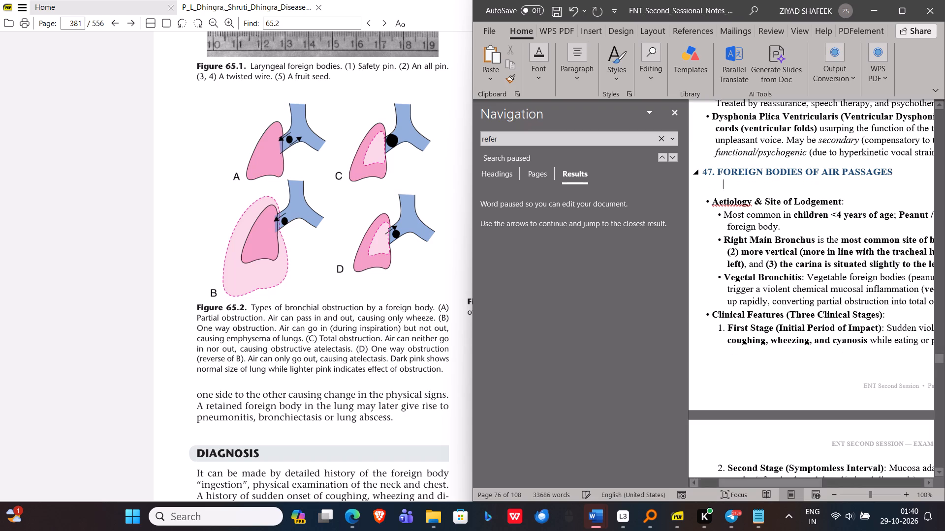
{"action": "key", "text": "ctrl+v"}
{"action": "scroll", "coordinate": [848, 286], "scroll_direction": "right", "scroll_amount": 1}
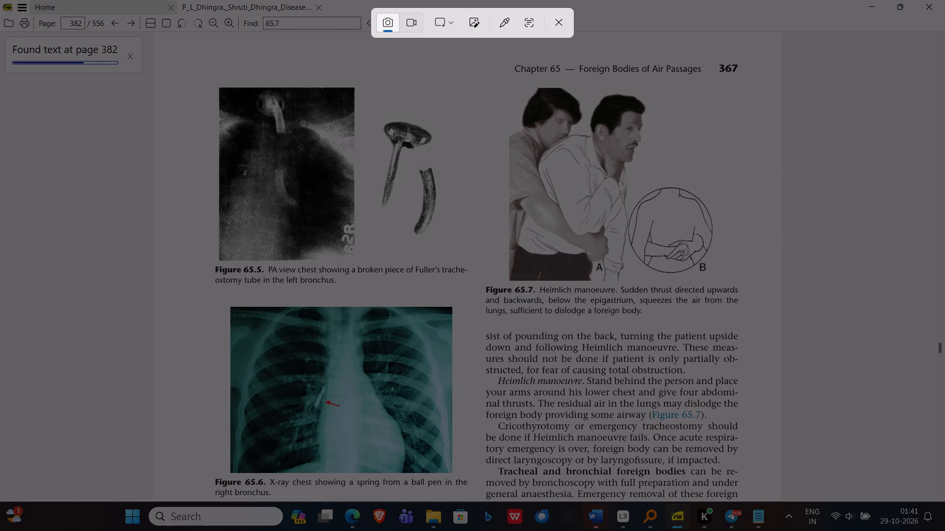
Snip Figure 65.7, Heimlich manoeuvre, with its full caption and paste it on a new line below the Figure 65.2 picture.
{"action": "left_click_drag", "start_coordinate": [470, 86], "coordinate": [753, 318]}
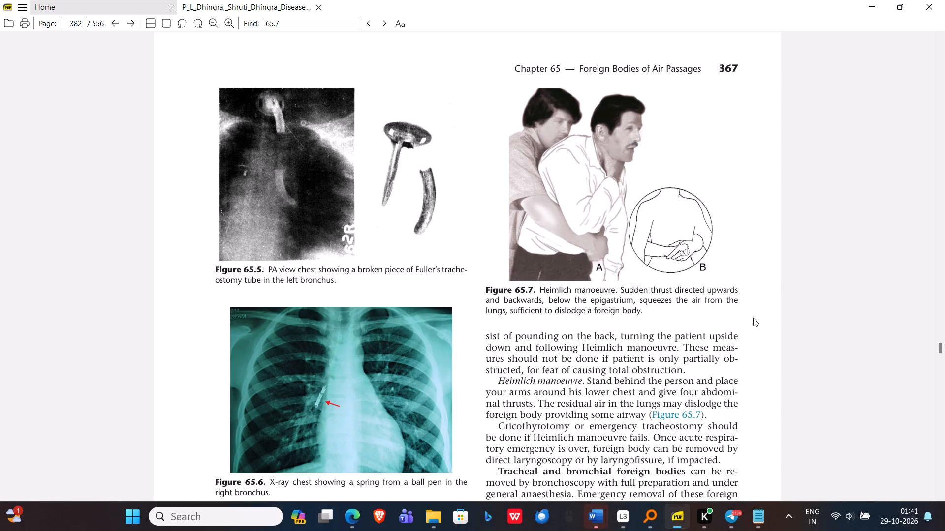
{"action": "key", "text": "alt+Tab"}
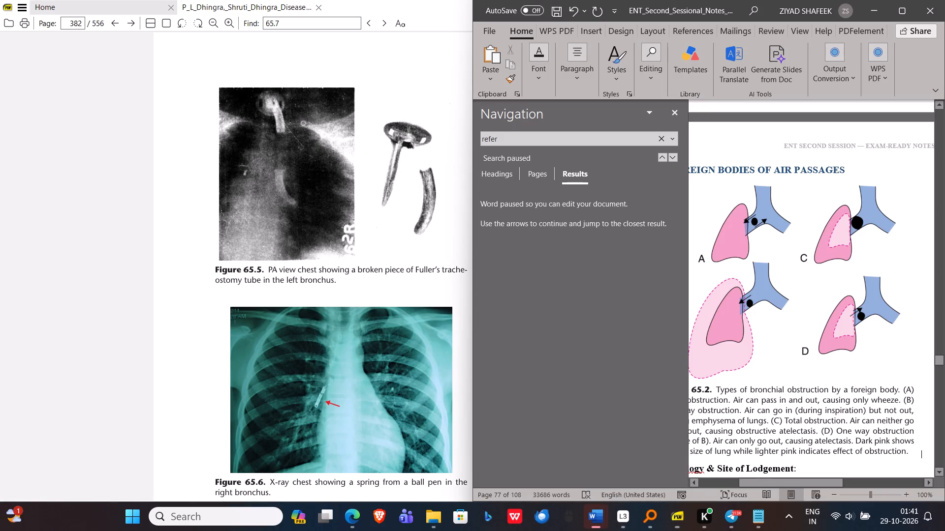
{"action": "scroll", "coordinate": [772, 330], "scroll_direction": "down", "scroll_amount": 1}
{"action": "key", "text": "Return"}
{"action": "scroll", "coordinate": [772, 330], "scroll_direction": "right", "scroll_amount": 1}
{"action": "key", "text": "ctrl+v"}
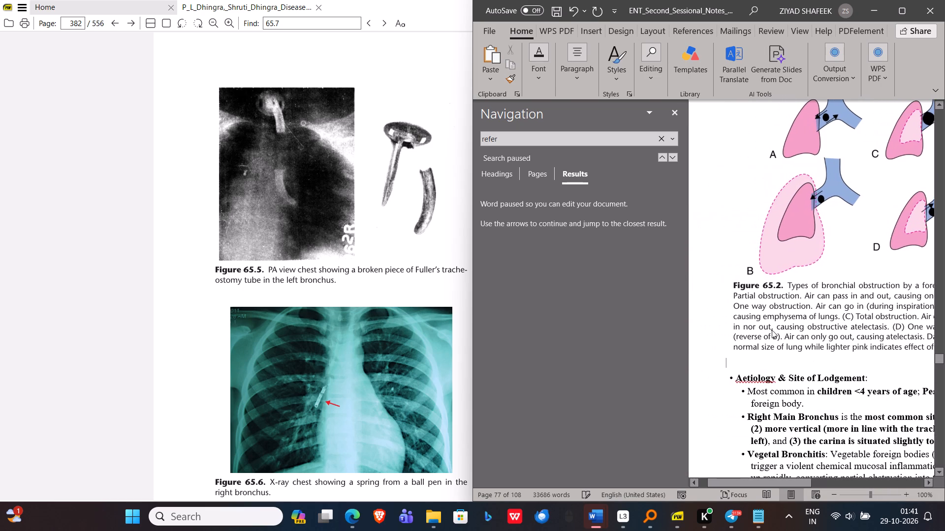
{"action": "scroll", "coordinate": [772, 330], "scroll_direction": "right", "scroll_amount": 1}
{"action": "scroll", "coordinate": [772, 330], "scroll_direction": "down", "scroll_amount": 1}
{"action": "left_click", "coordinate": [785, 326]}
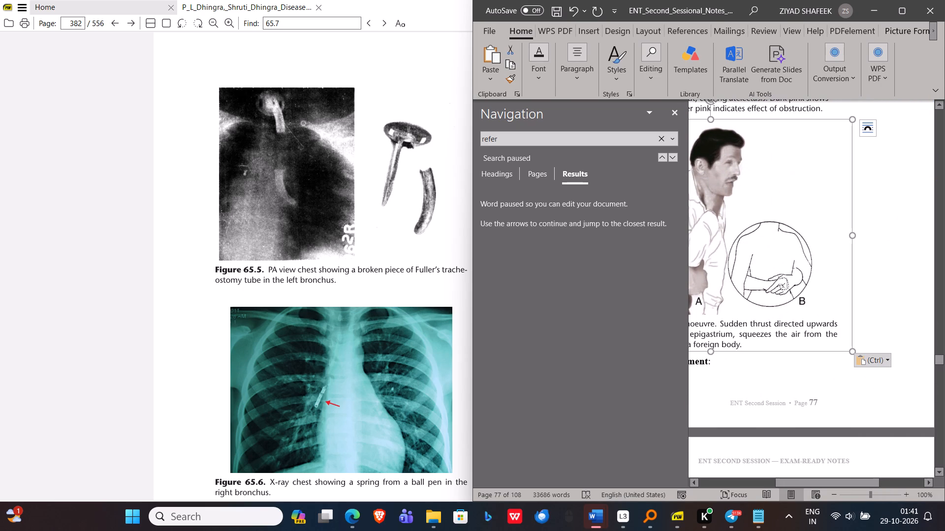
Replace the Figure 67.1 placeholder under Oesophagus and Dysphagia with a captioned snip of Figure 67.1 on its own line.
{"action": "left_click", "coordinate": [674, 158]}
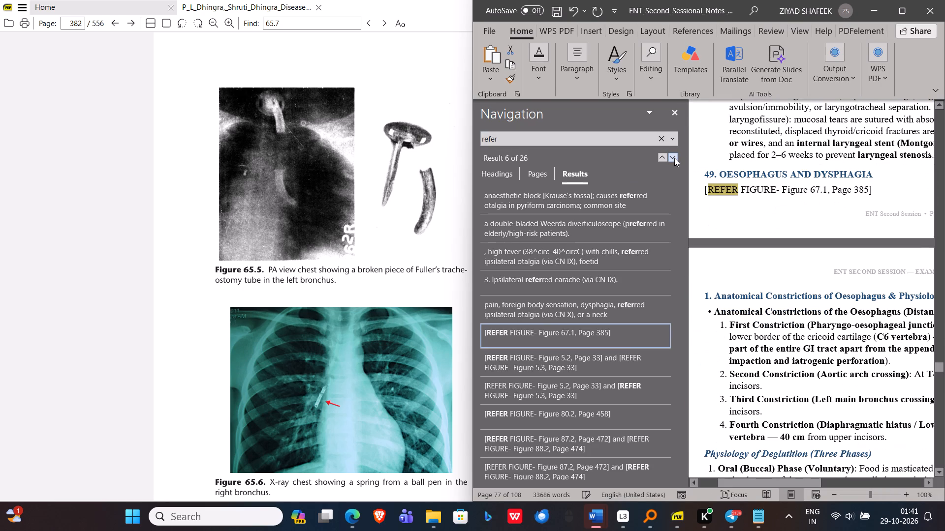
{"action": "key", "text": "alt+Tab"}
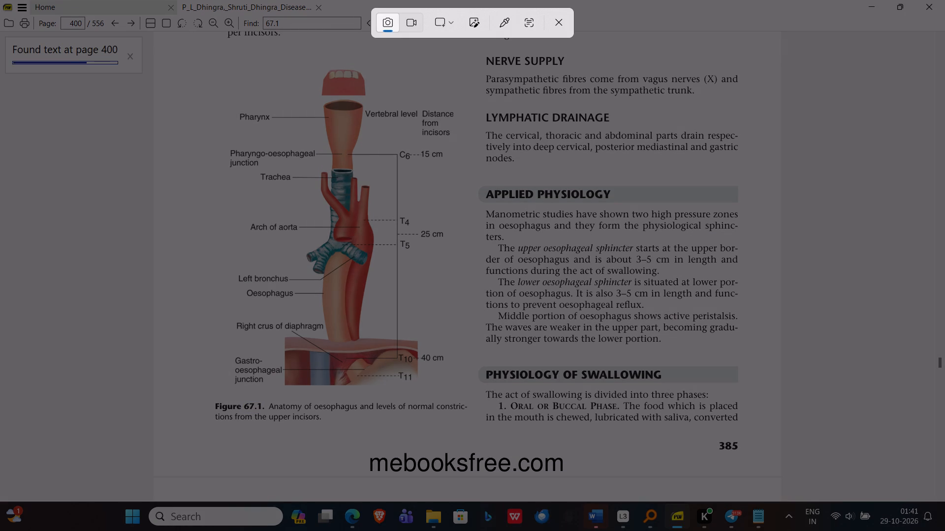
{"action": "left_click_drag", "start_coordinate": [189, 64], "coordinate": [473, 423]}
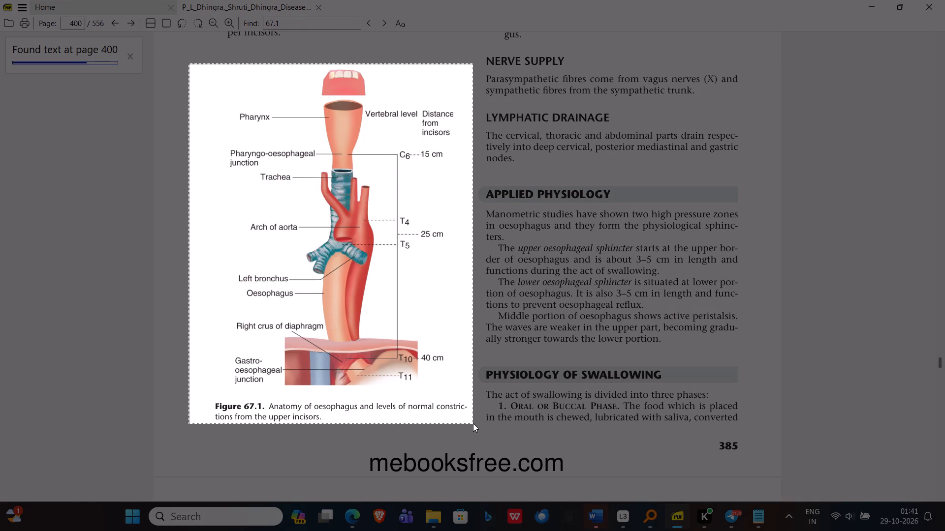
{"action": "left_click_drag", "start_coordinate": [473, 423], "coordinate": [473, 423]}
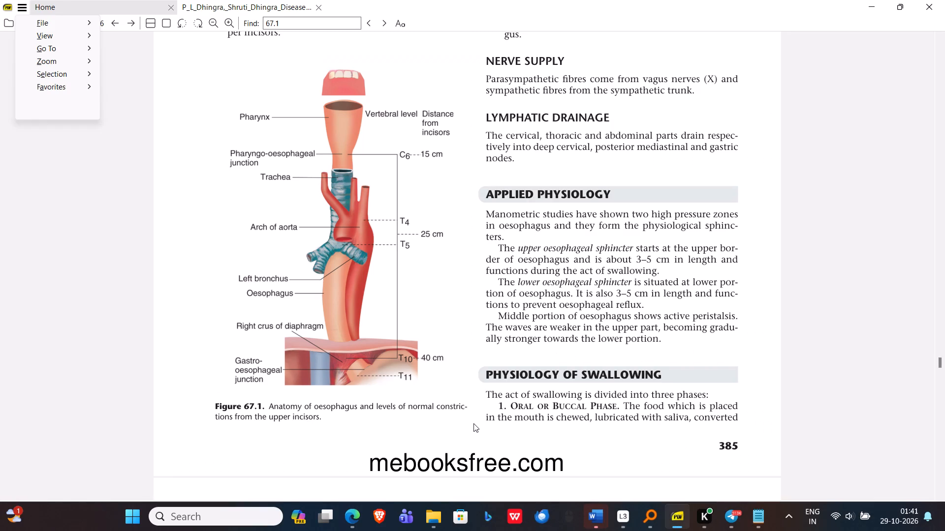
{"action": "left_click", "coordinate": [770, 221]}
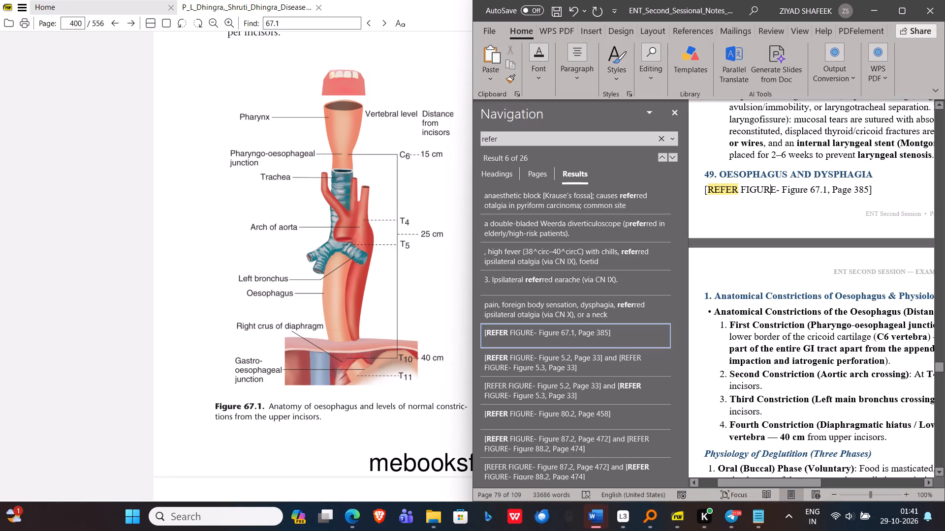
{"action": "left_click_drag", "start_coordinate": [884, 195], "coordinate": [680, 191]}
{"action": "key", "text": "BackSpace"}
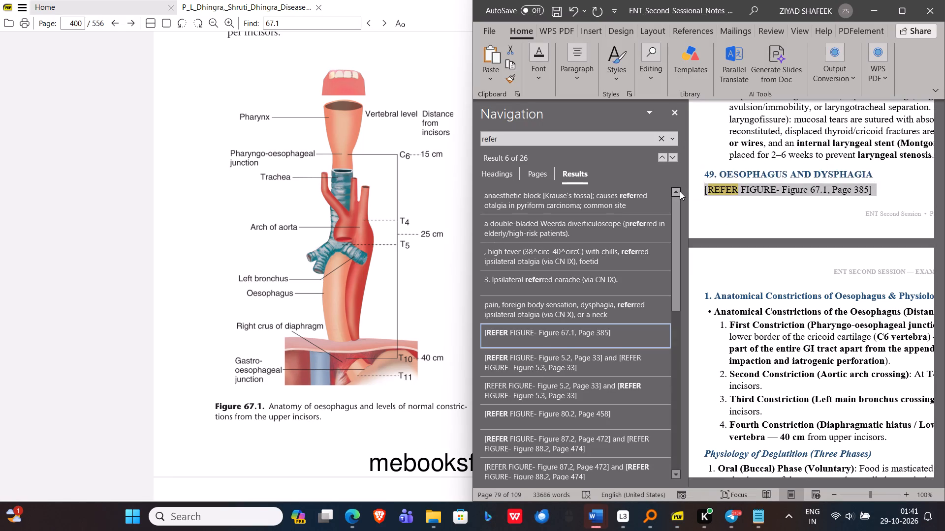
{"action": "left_click", "coordinate": [875, 283]}
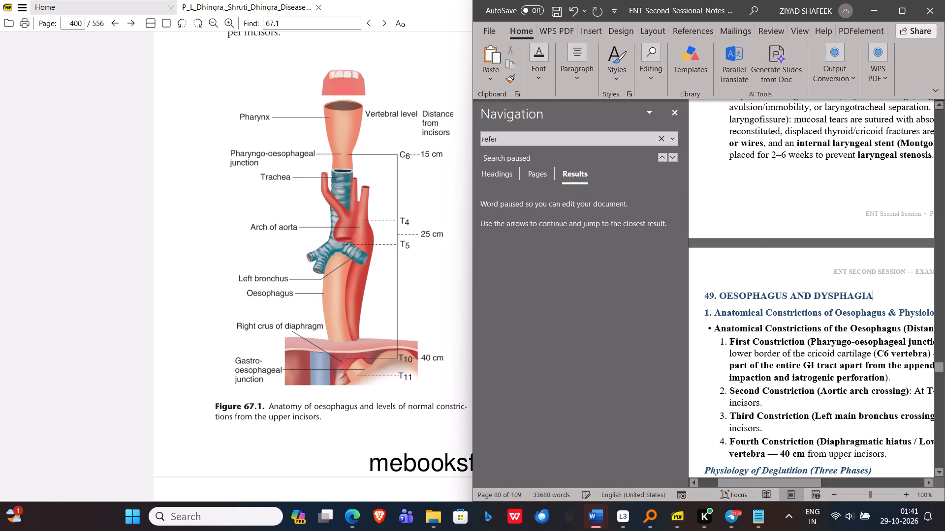
{"action": "key", "text": "Return"}
{"action": "key", "text": "ctrl+v"}
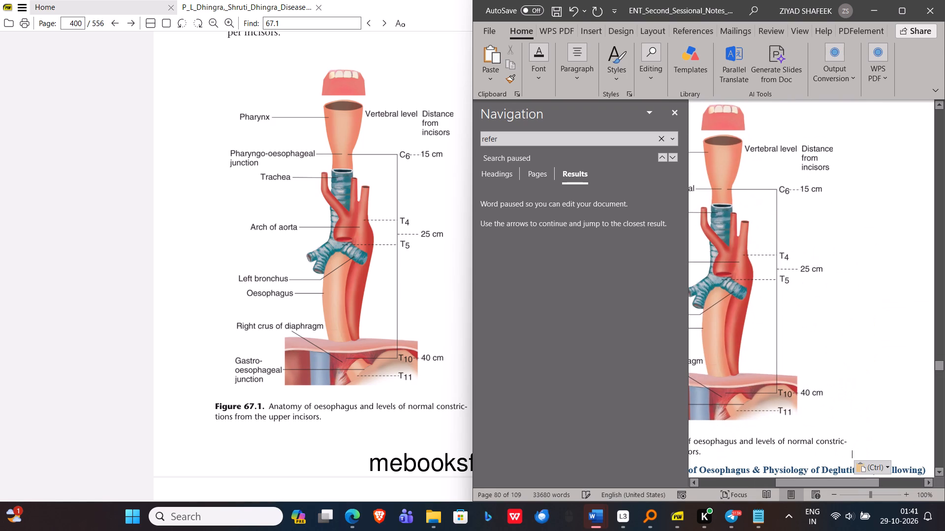
Shrink the Figure 67.1 picture slightly, keeping its proportions.
{"action": "left_click", "coordinate": [801, 297]}
{"action": "left_click_drag", "start_coordinate": [853, 460], "coordinate": [810, 428]}
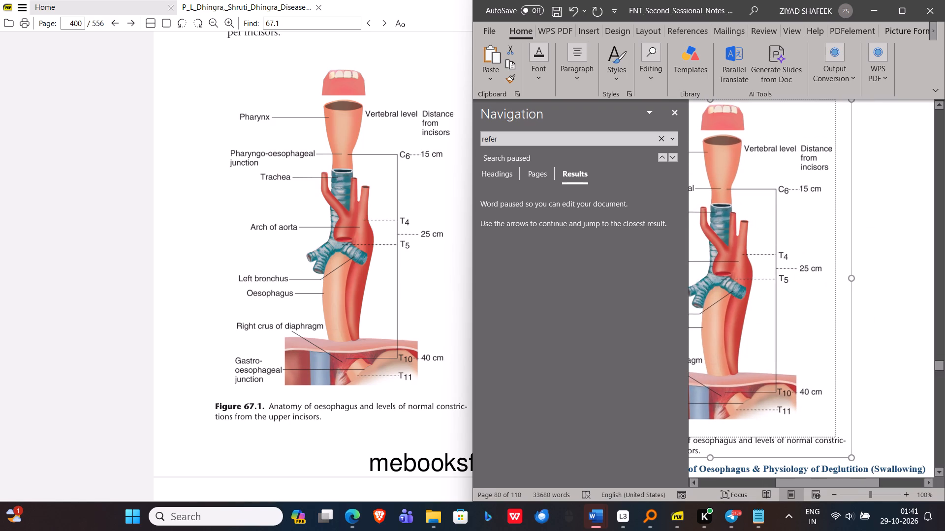
{"action": "left_click_drag", "start_coordinate": [810, 428], "coordinate": [809, 427]}
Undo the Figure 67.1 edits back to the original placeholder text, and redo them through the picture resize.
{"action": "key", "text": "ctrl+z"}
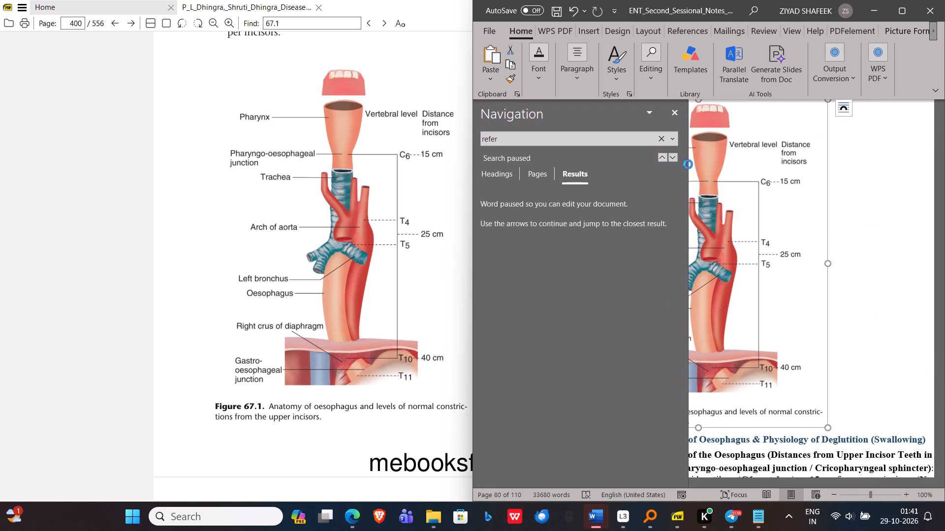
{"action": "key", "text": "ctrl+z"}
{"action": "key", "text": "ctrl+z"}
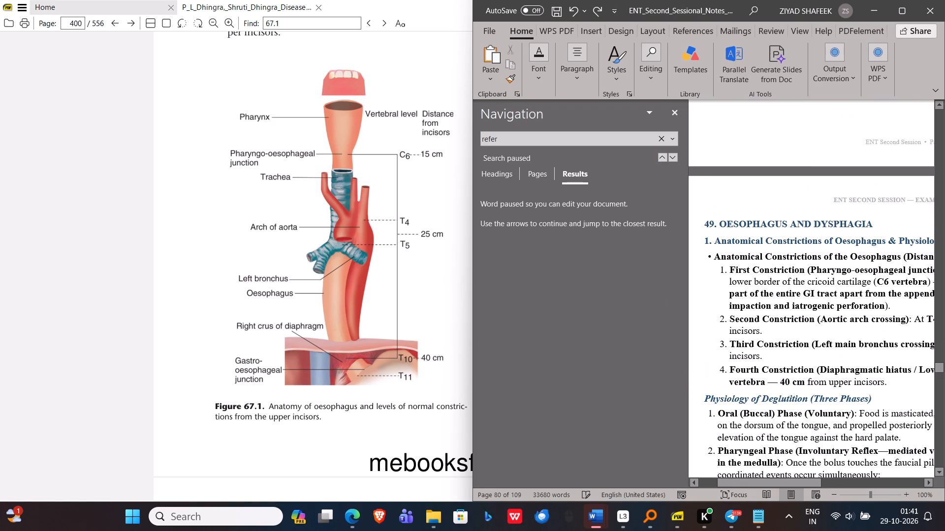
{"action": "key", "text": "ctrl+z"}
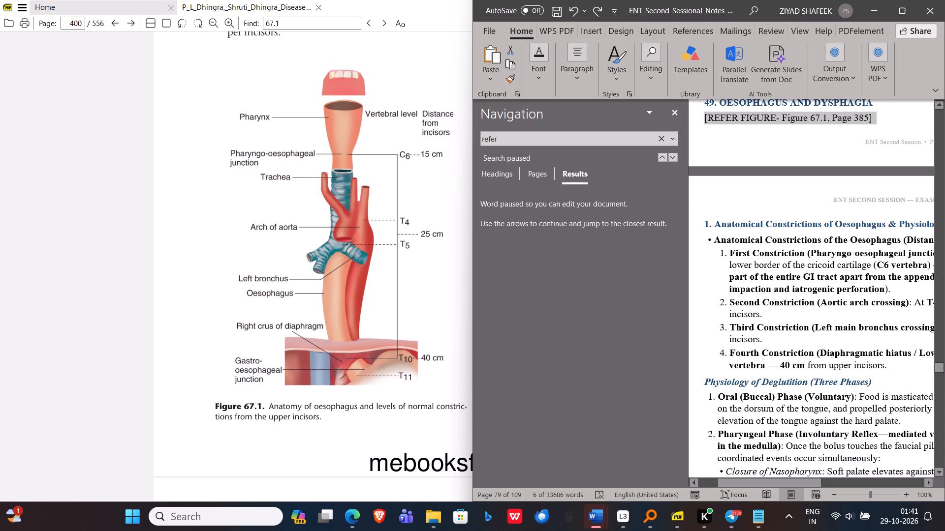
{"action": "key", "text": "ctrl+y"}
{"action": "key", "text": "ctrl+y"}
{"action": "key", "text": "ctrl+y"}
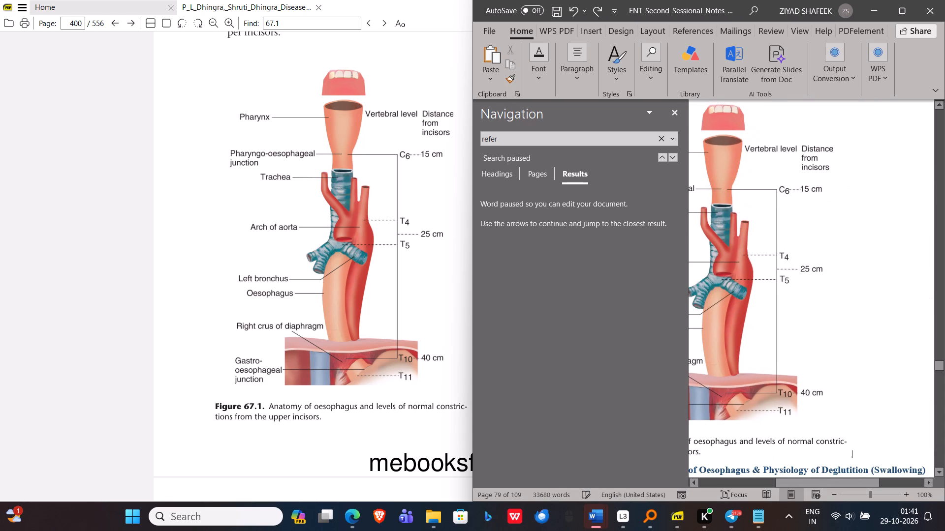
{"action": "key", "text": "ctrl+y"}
Find the next REFER FIGURE placeholder and snip Figure 5.2, types of tympanoplasty, with its caption but without the page header.
{"action": "scroll", "coordinate": [741, 211], "scroll_direction": "right", "scroll_amount": 1}
{"action": "scroll", "coordinate": [741, 211], "scroll_direction": "down", "scroll_amount": 1}
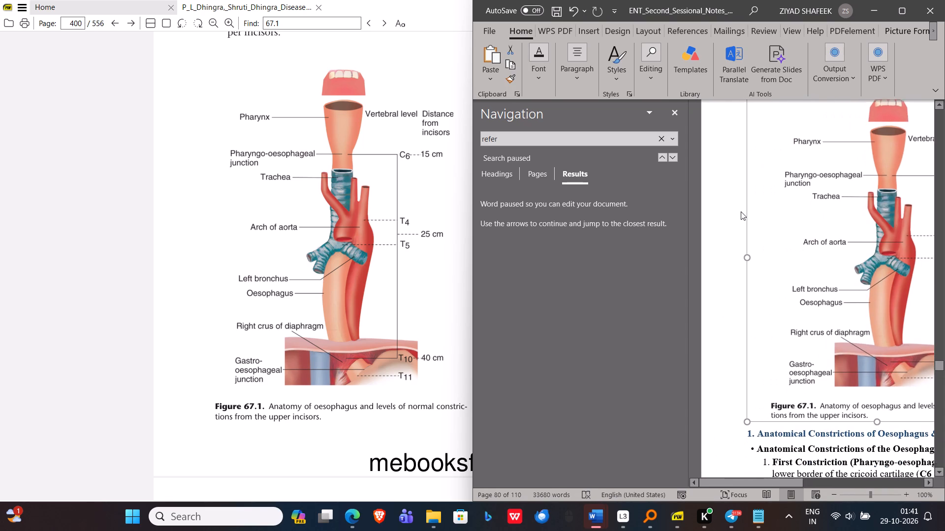
{"action": "scroll", "coordinate": [741, 211], "scroll_direction": "down", "scroll_amount": 2}
{"action": "left_click", "coordinate": [669, 158]}
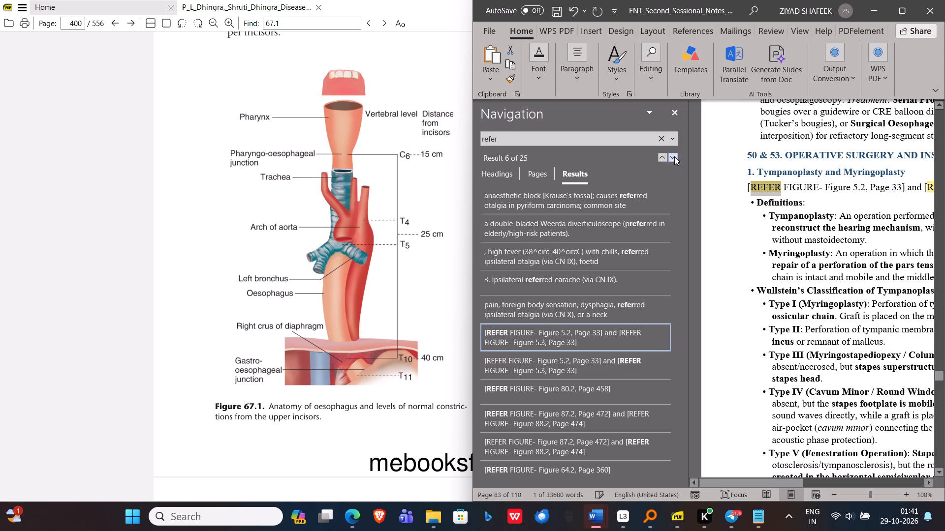
{"action": "key", "text": "alt+Tab"}
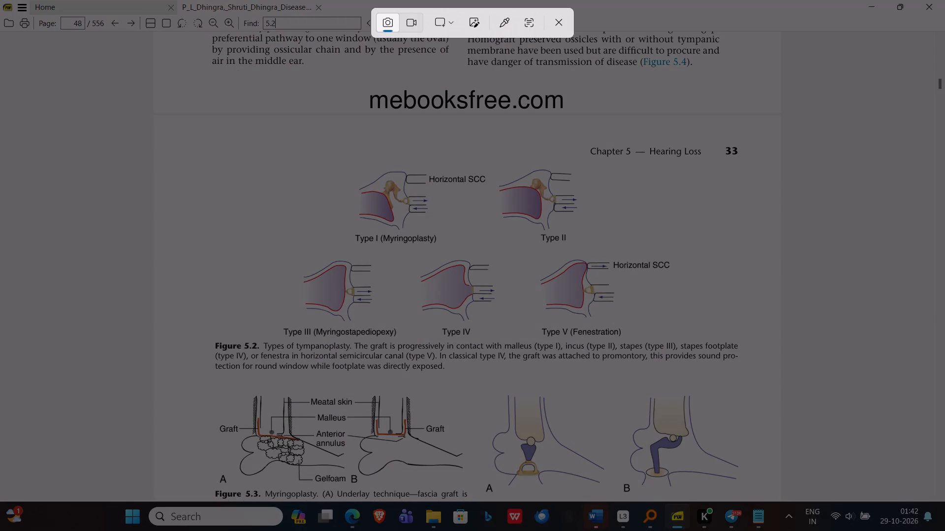
{"action": "left_click_drag", "start_coordinate": [755, 378], "coordinate": [203, 132]}
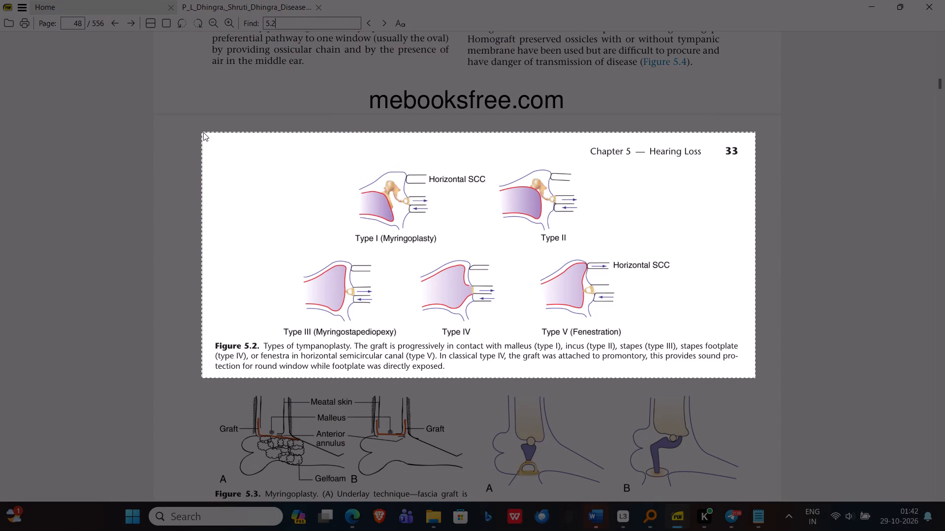
{"action": "left_click_drag", "start_coordinate": [203, 132], "coordinate": [206, 161]}
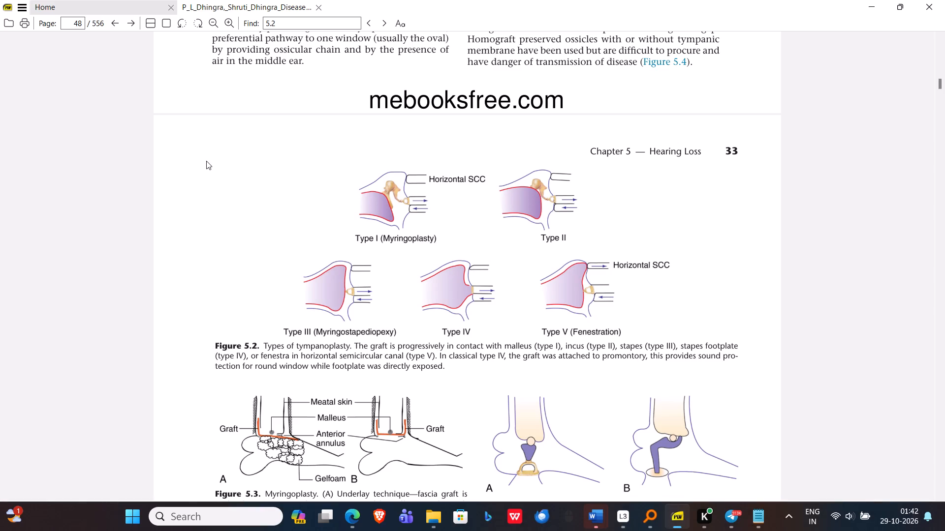
Replace the Figure 5.2 and Figure 5.3 placeholder line under Tympanoplasty and Myringoplasty with the Figure 5.2 snip.
{"action": "left_click", "coordinate": [809, 208]}
{"action": "scroll", "coordinate": [809, 208], "scroll_direction": "left", "scroll_amount": 2}
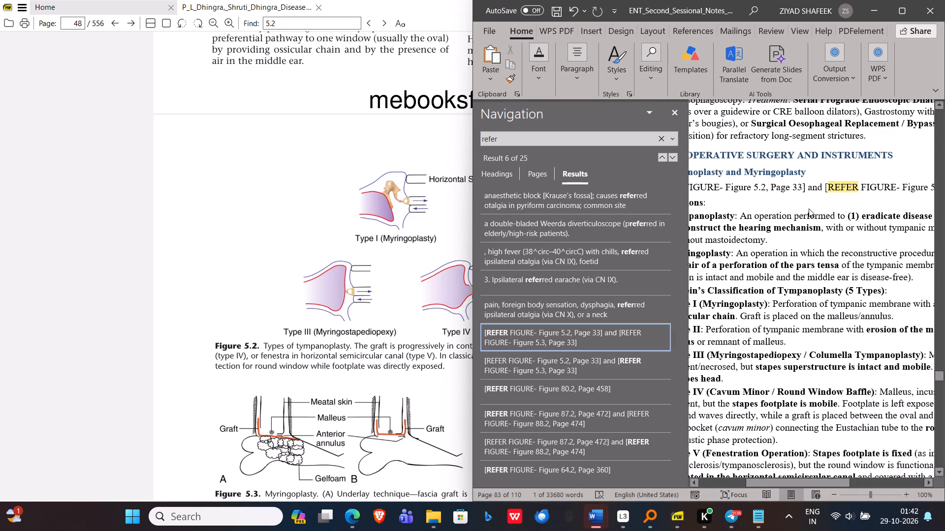
{"action": "left_click_drag", "start_coordinate": [925, 185], "coordinate": [744, 174]}
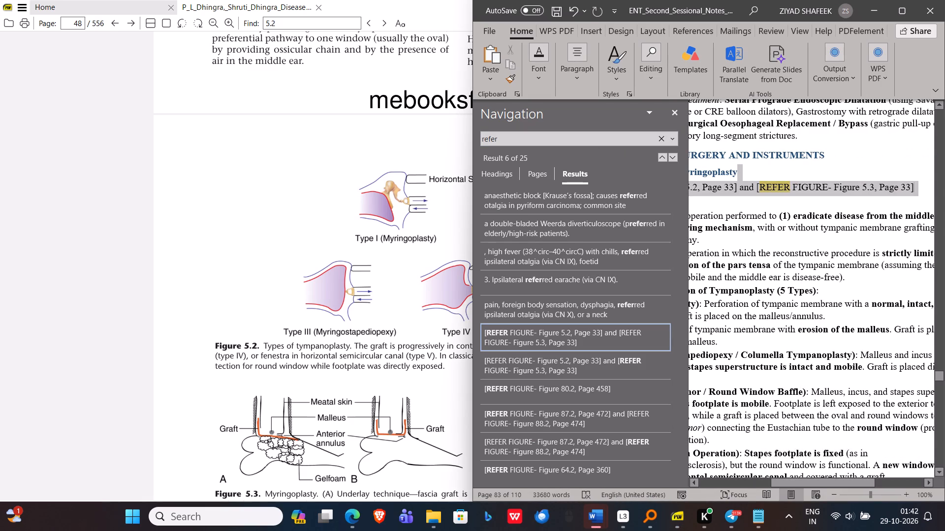
{"action": "left_click_drag", "start_coordinate": [744, 174], "coordinate": [628, 186]}
{"action": "key", "text": "ctrl+v"}
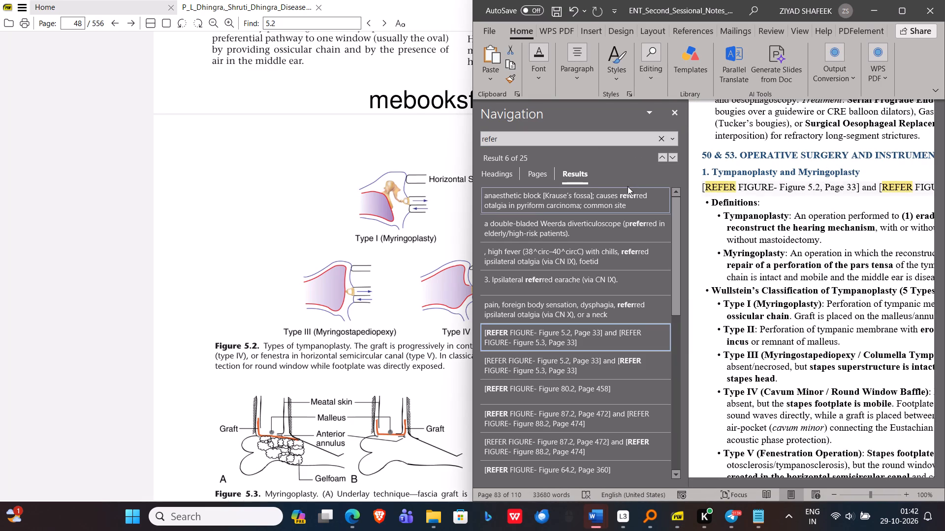
Snip Figure 5.3, Myringoplasty, with its caption from the PDF and insert it on its own line below Figure 5.2 in the notes.
{"action": "key", "text": "alt+Tab"}
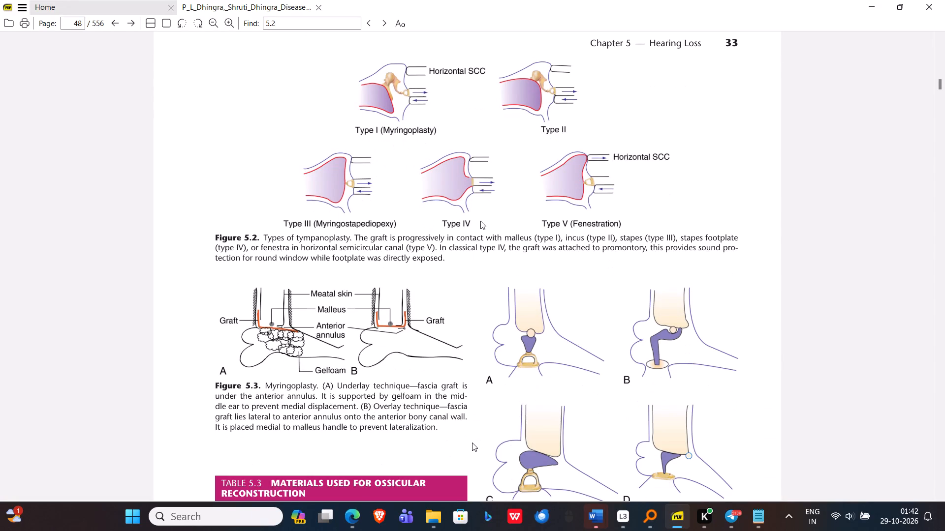
{"action": "left_click_drag", "start_coordinate": [472, 442], "coordinate": [188, 292]}
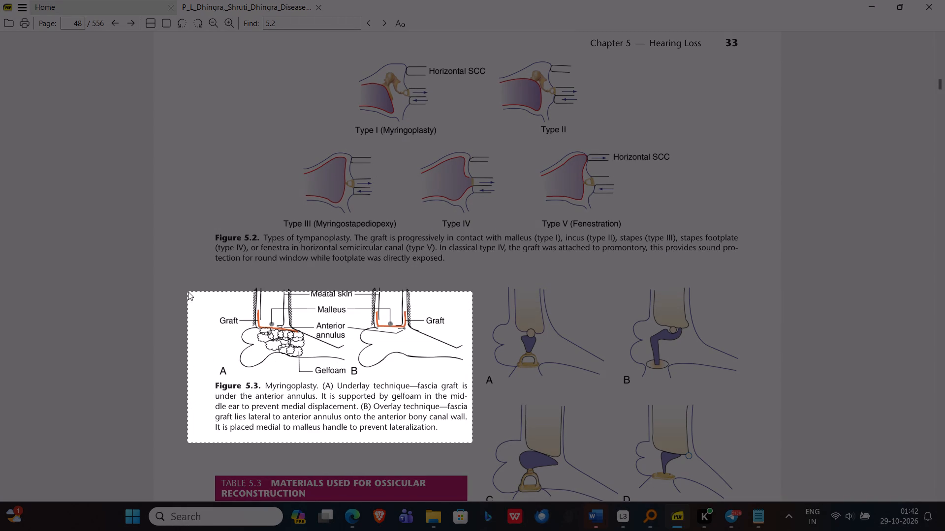
{"action": "left_click_drag", "start_coordinate": [188, 292], "coordinate": [194, 284]}
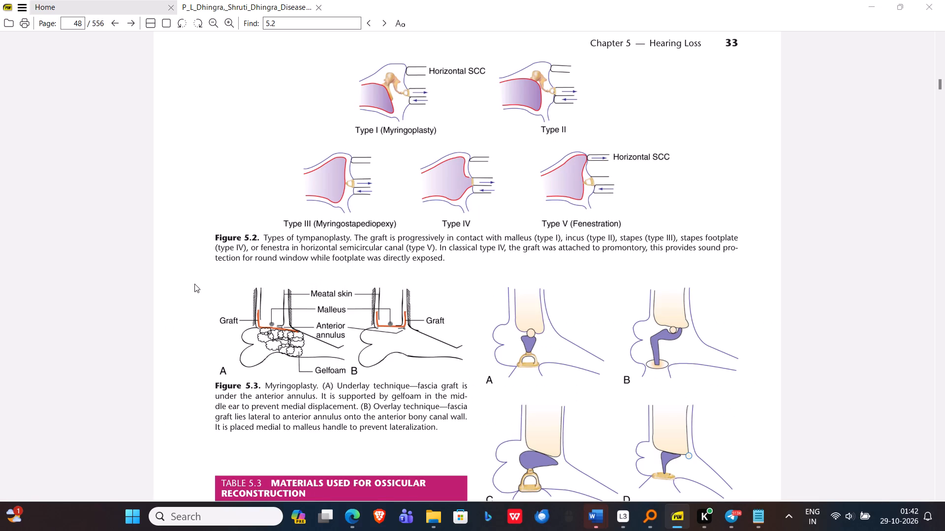
{"action": "scroll", "coordinate": [786, 324], "scroll_direction": "left", "scroll_amount": 1}
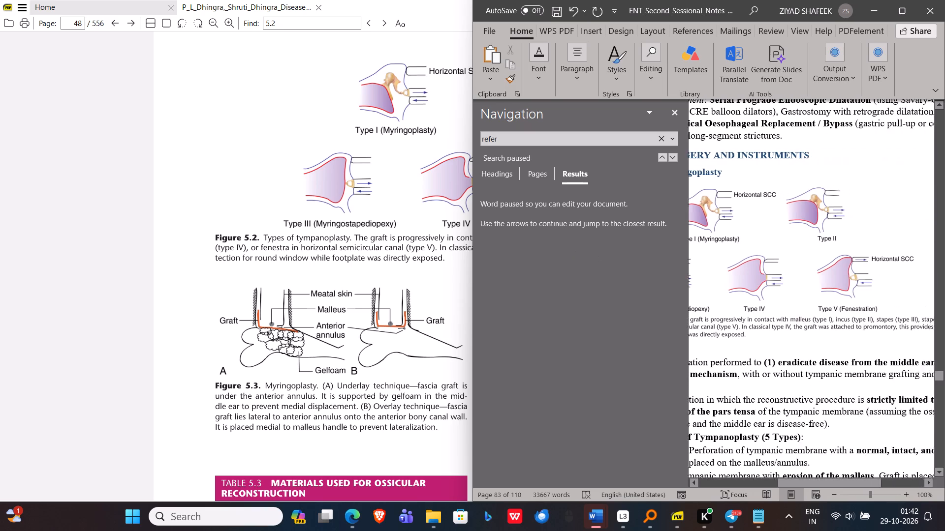
{"action": "scroll", "coordinate": [786, 324], "scroll_direction": "left", "scroll_amount": 2}
{"action": "left_click", "coordinate": [895, 334]}
{"action": "key", "text": "Return"}
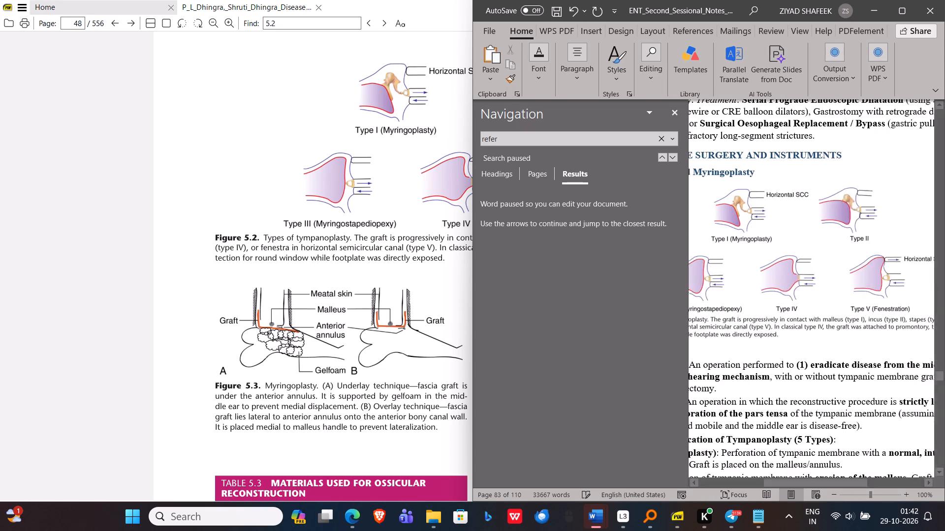
{"action": "key", "text": "ctrl+v"}
{"action": "scroll", "coordinate": [895, 334], "scroll_direction": "right", "scroll_amount": 1}
{"action": "key", "text": "Return"}
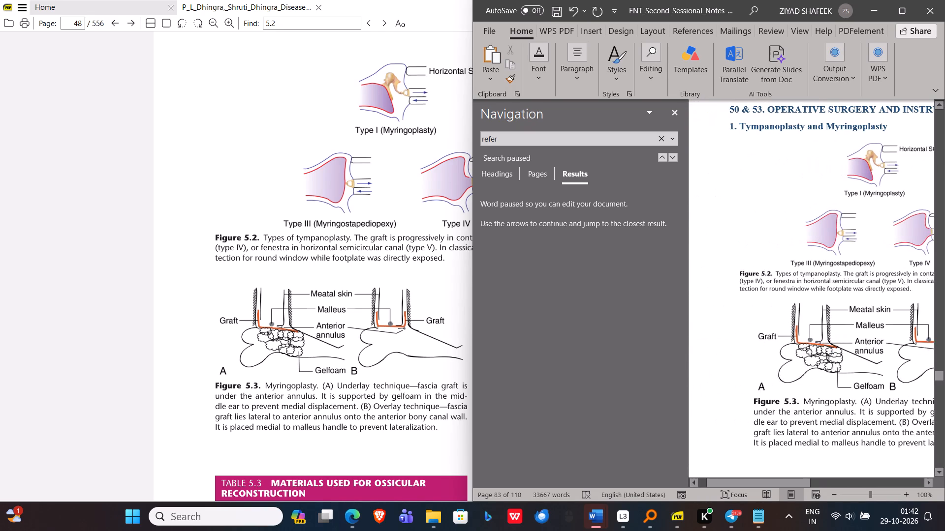
Find the Figure 80.2 placeholder under Mastoidectomy and replace it with a captioned snip of Figure 80.2 from the PDF.
{"action": "scroll", "coordinate": [895, 334], "scroll_direction": "down", "scroll_amount": 1}
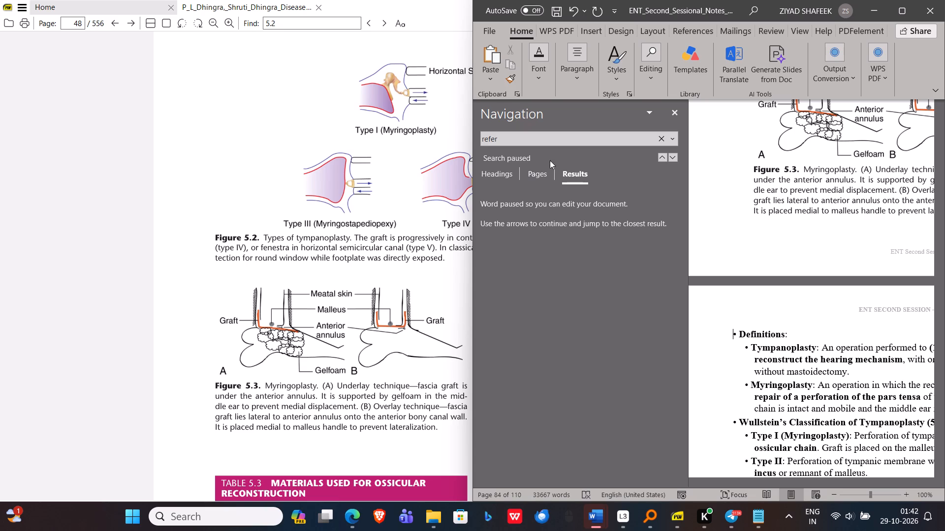
{"action": "left_click", "coordinate": [675, 159]}
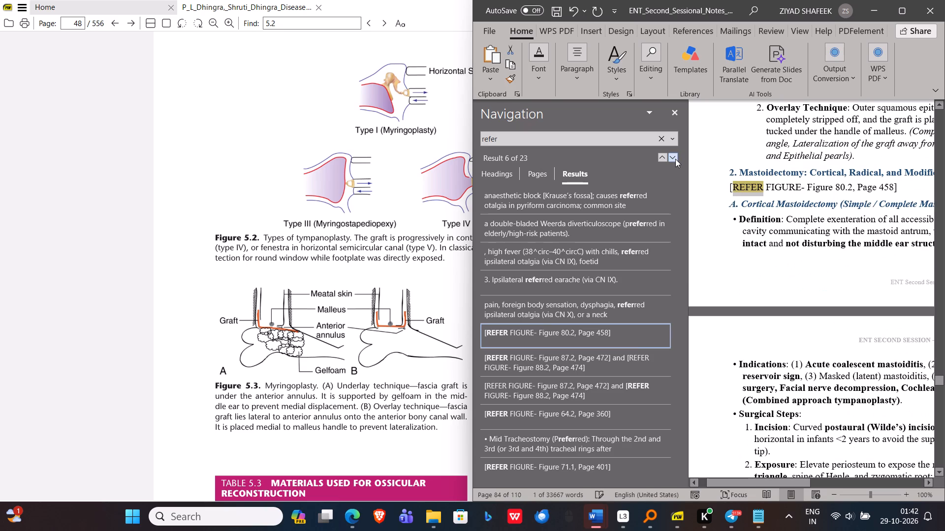
{"action": "key", "text": "alt+Tab"}
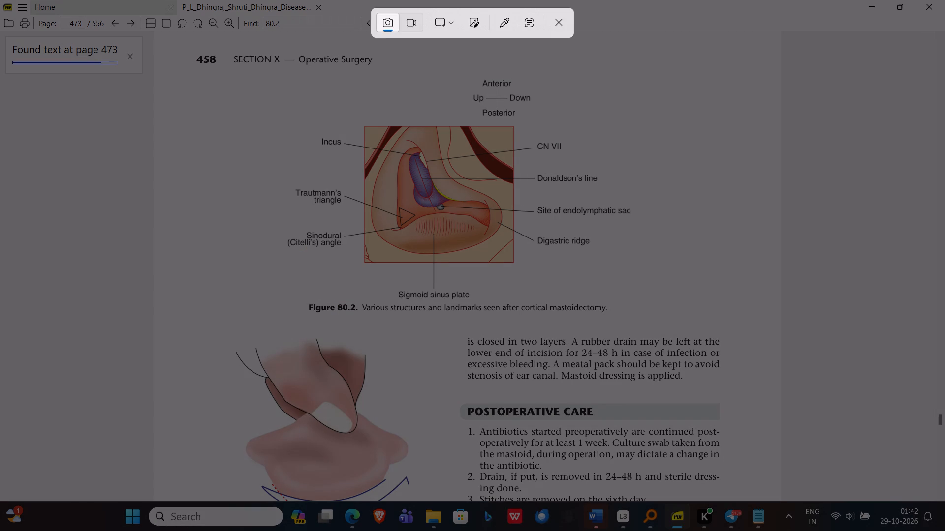
{"action": "left_click_drag", "start_coordinate": [662, 318], "coordinate": [266, 75]}
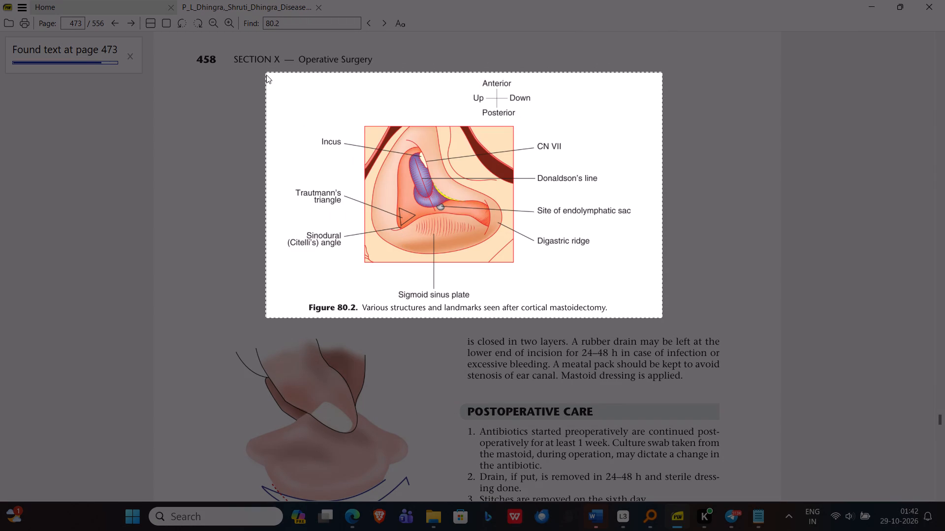
{"action": "left_click_drag", "start_coordinate": [266, 75], "coordinate": [267, 77]}
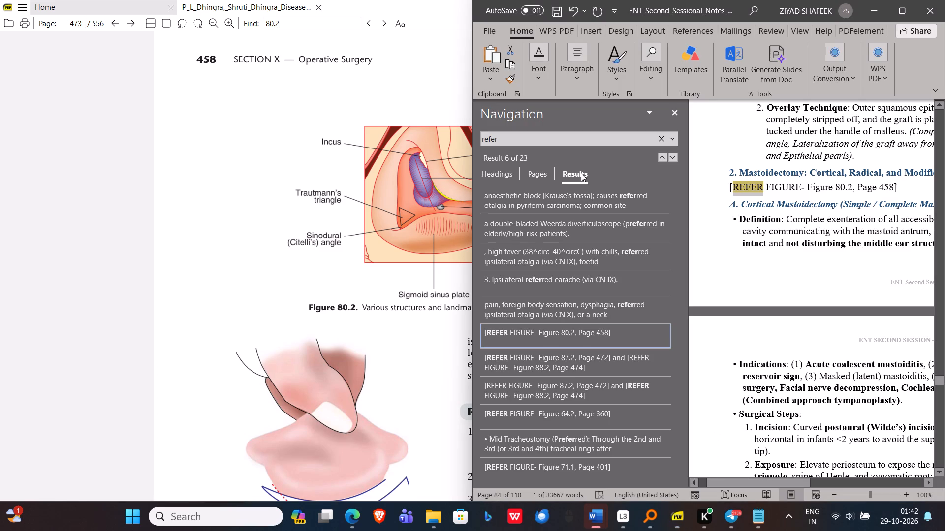
{"action": "left_click", "coordinate": [908, 183]}
{"action": "left_click_drag", "start_coordinate": [913, 190], "coordinate": [641, 191]}
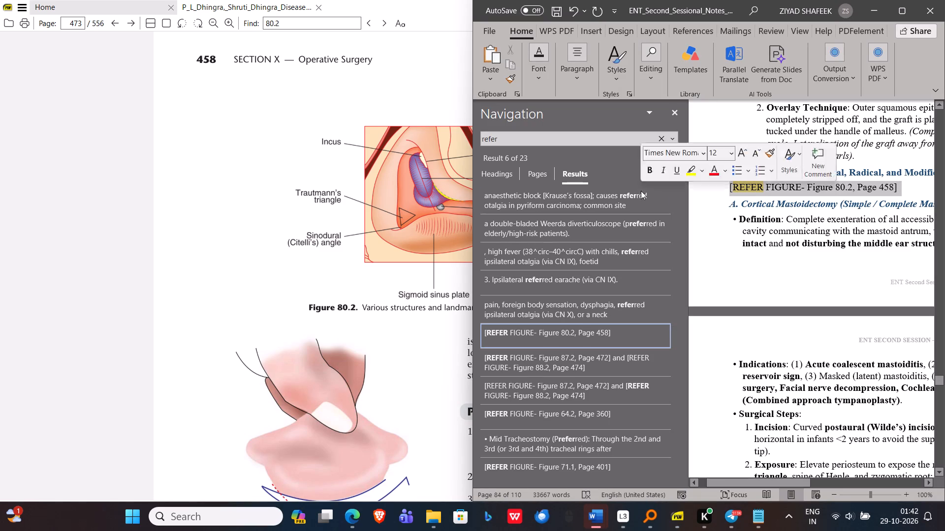
{"action": "key", "text": "ctrl+v"}
Find the next REFER FIGURE placeholder, for Figures 87.2 and 88.2, and snip Figure 87.2, SMR operation, with its caption from the PDF.
{"action": "scroll", "coordinate": [693, 244], "scroll_direction": "down", "scroll_amount": 1}
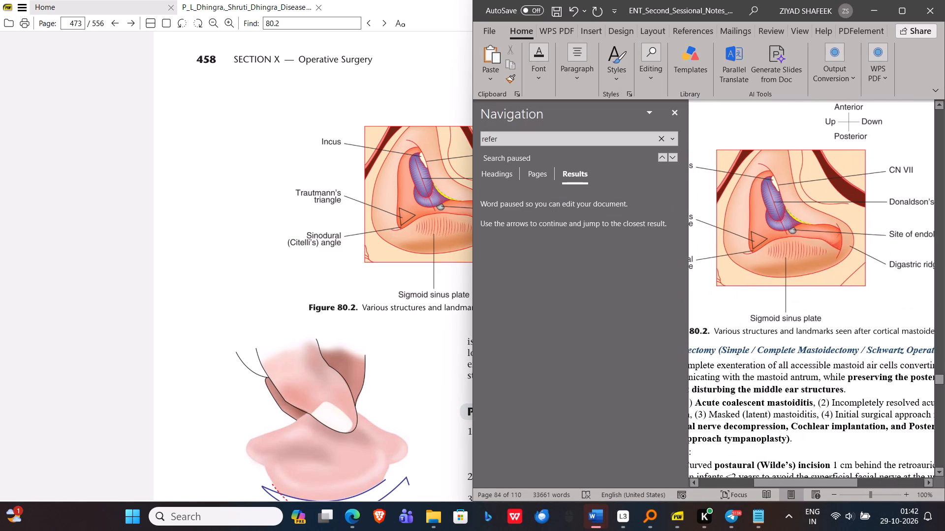
{"action": "scroll", "coordinate": [693, 244], "scroll_direction": "down", "scroll_amount": 1}
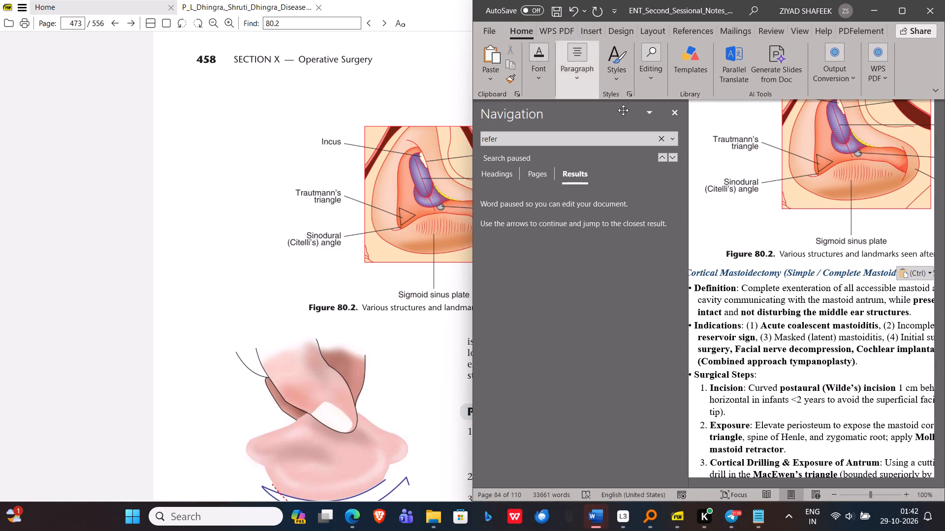
{"action": "left_click", "coordinate": [675, 156]}
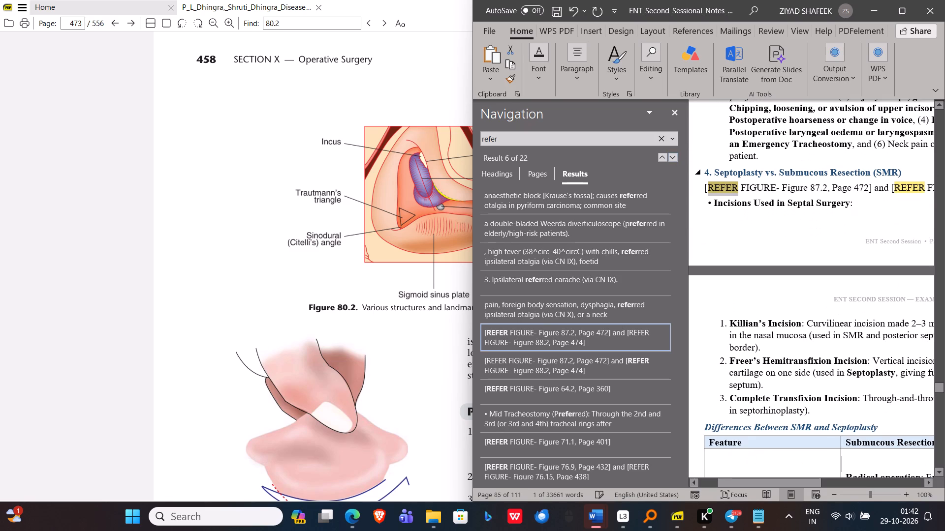
{"action": "left_click", "coordinate": [501, 233]}
{"action": "key", "text": "ctrl+f"}
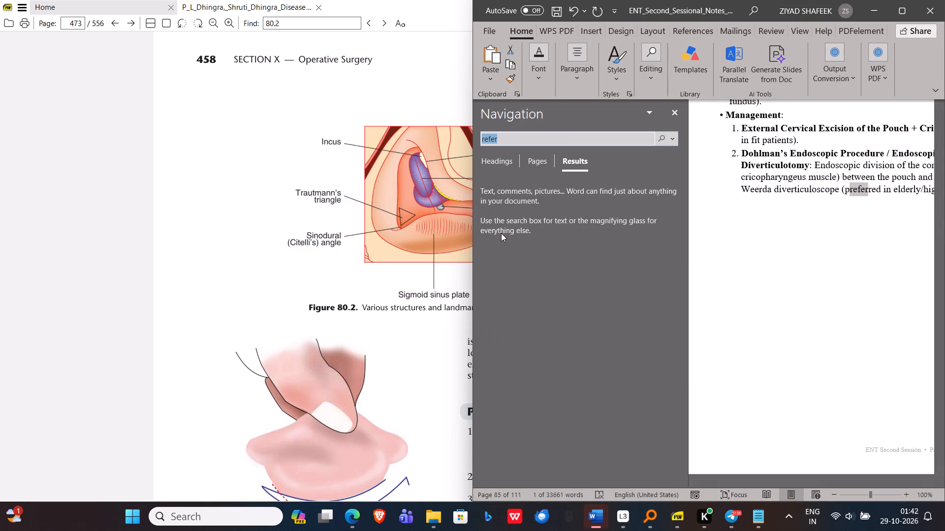
{"action": "key", "text": "alt+Tab"}
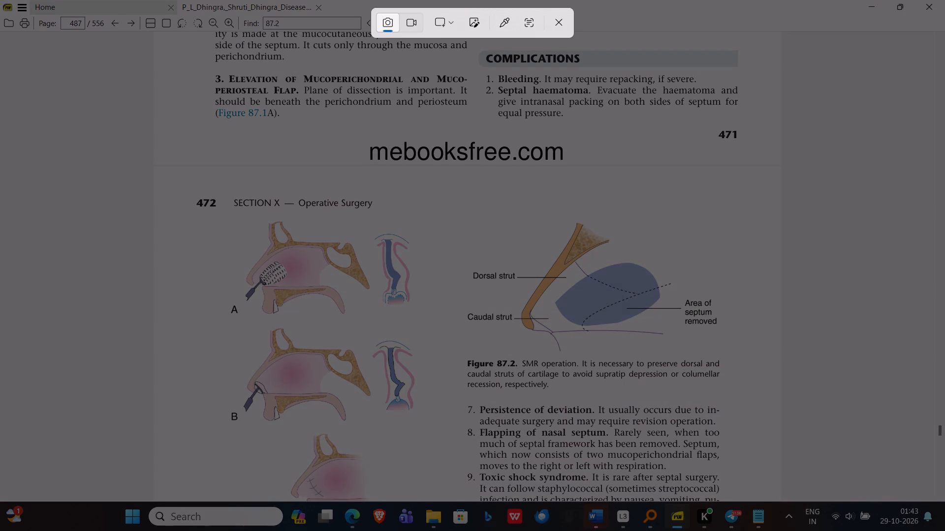
{"action": "left_click_drag", "start_coordinate": [732, 393], "coordinate": [457, 216]}
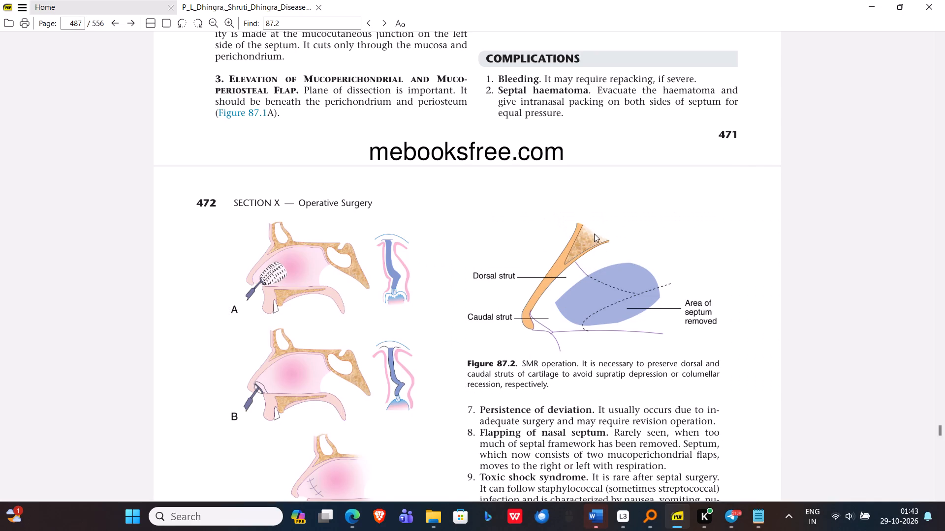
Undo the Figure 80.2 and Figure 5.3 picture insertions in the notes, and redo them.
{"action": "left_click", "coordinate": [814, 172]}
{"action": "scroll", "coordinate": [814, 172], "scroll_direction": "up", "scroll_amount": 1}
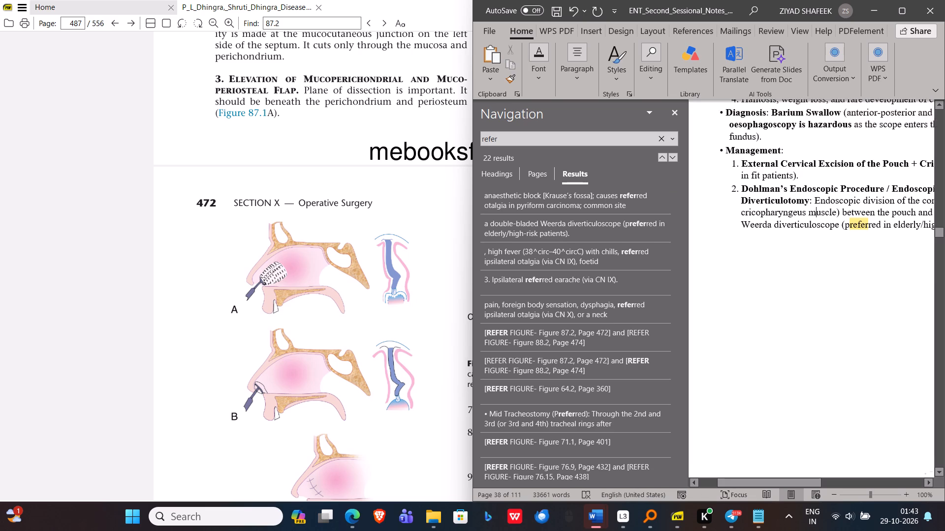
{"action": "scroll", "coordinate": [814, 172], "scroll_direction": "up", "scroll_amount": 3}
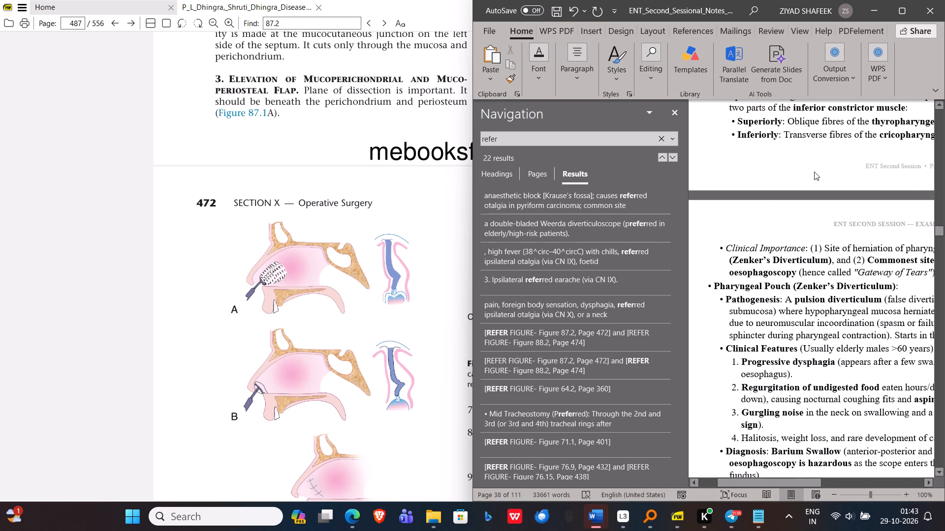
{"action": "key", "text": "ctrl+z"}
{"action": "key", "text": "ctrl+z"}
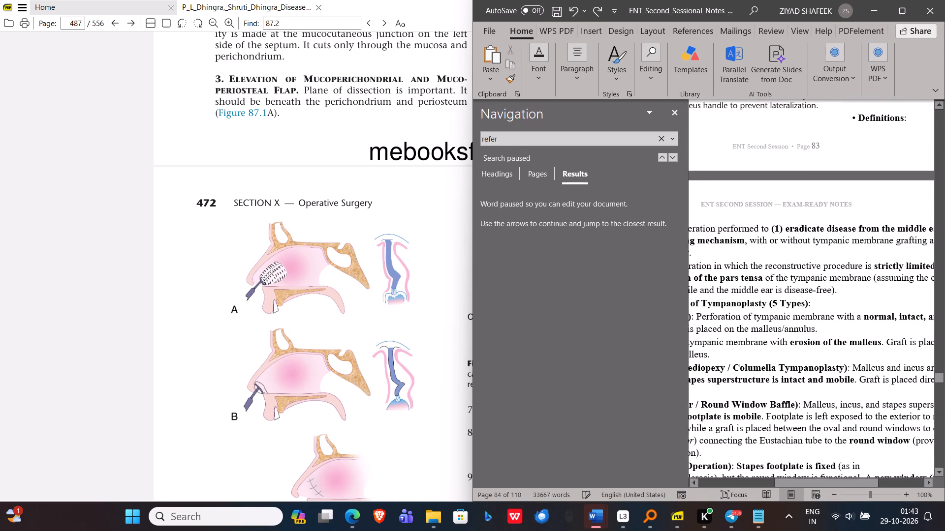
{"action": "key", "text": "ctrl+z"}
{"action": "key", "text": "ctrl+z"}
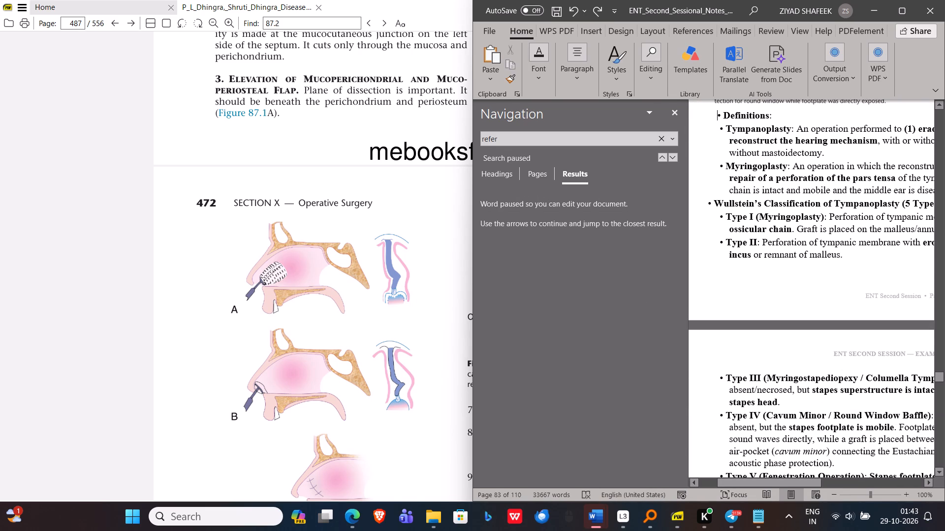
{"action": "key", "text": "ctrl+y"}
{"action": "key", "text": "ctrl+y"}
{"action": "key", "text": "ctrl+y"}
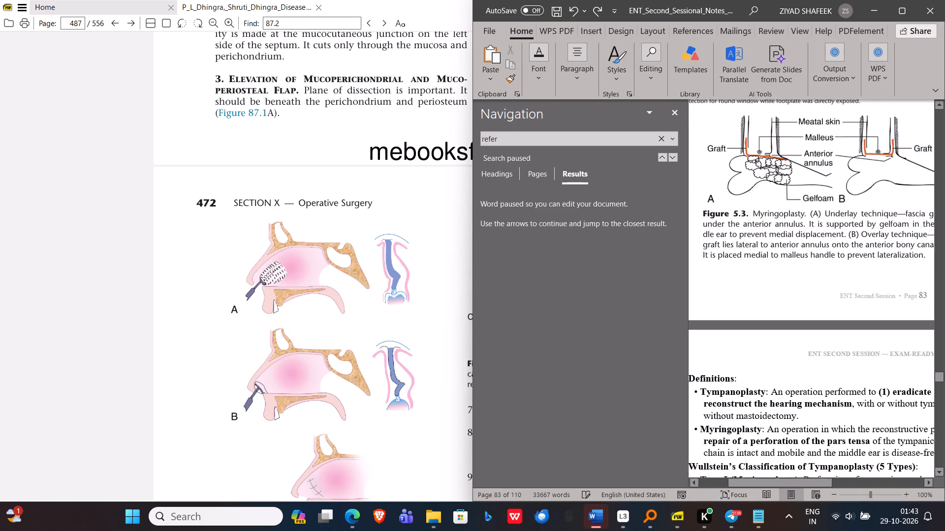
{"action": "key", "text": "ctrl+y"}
Repeat the Figure 87.2 paste before the Cortical Mastoidectomy heading, undo the surplus copies, and add a line break.
{"action": "key", "text": "ctrl+y"}
{"action": "key", "text": "ctrl+y"}
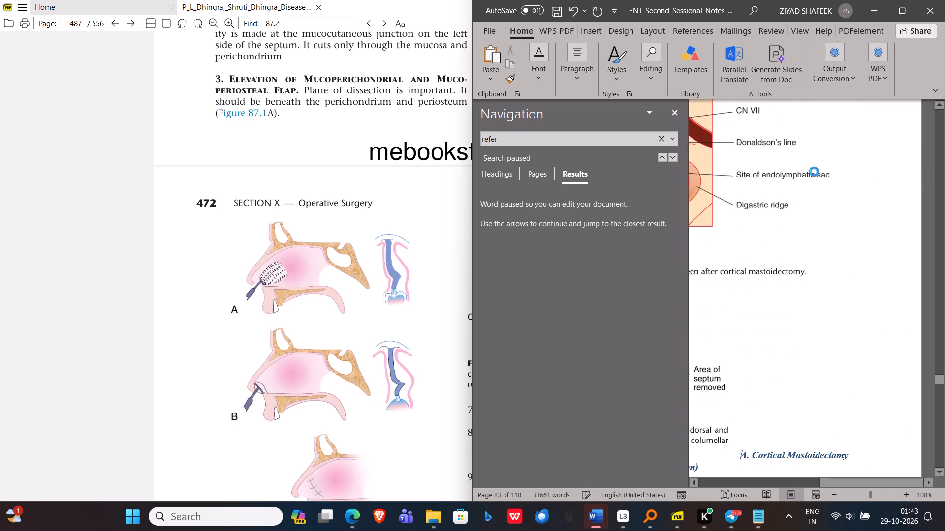
{"action": "key", "text": "ctrl+y"}
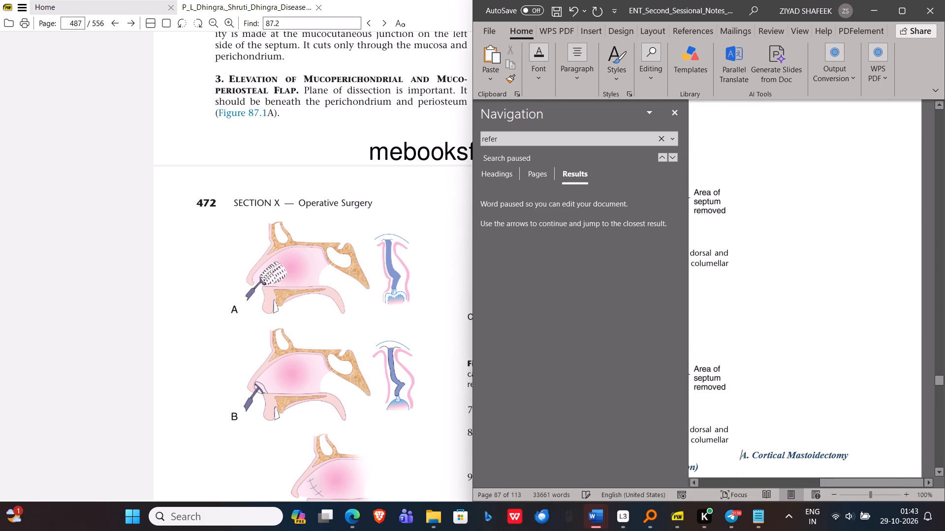
{"action": "scroll", "coordinate": [814, 172], "scroll_direction": "right", "scroll_amount": 3}
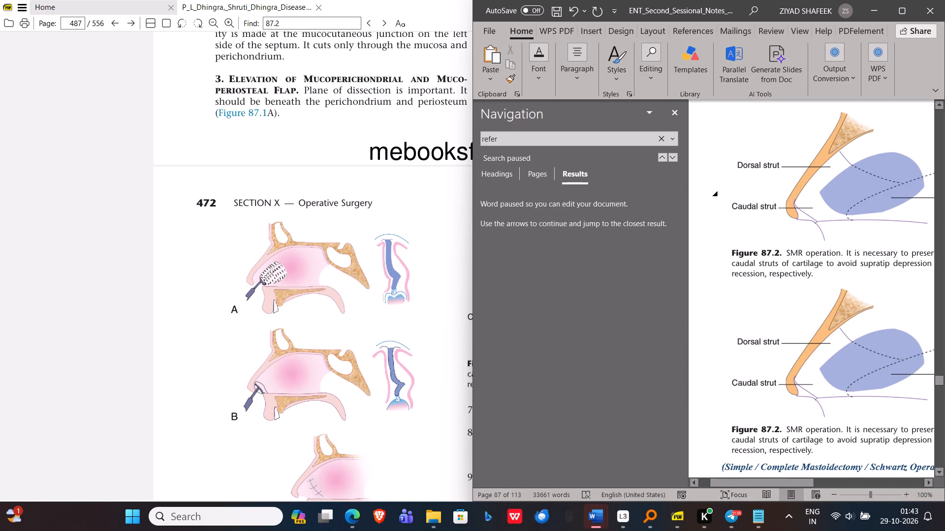
{"action": "key", "text": "ctrl+y"}
{"action": "key", "text": "ctrl+y"}
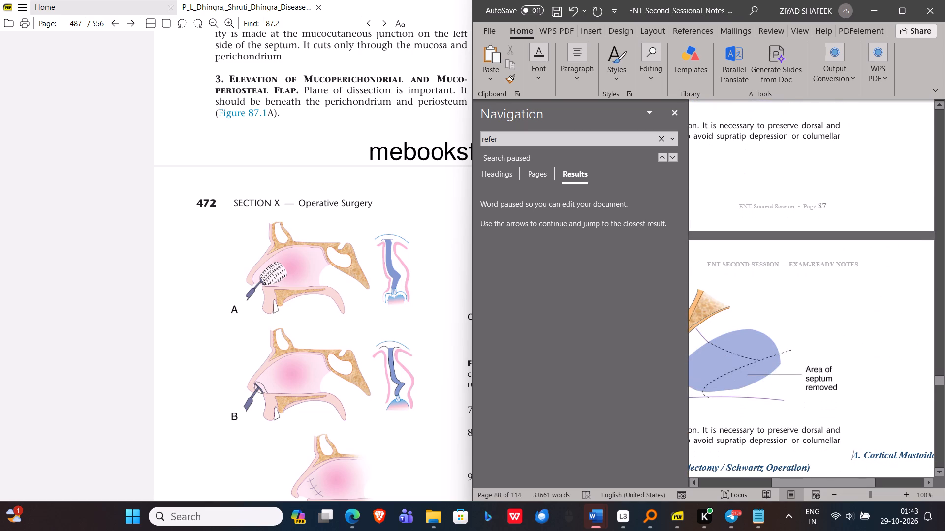
{"action": "key", "text": "ctrl+y"}
{"action": "key", "text": "ctrl+z"}
{"action": "key", "text": "ctrl+z"}
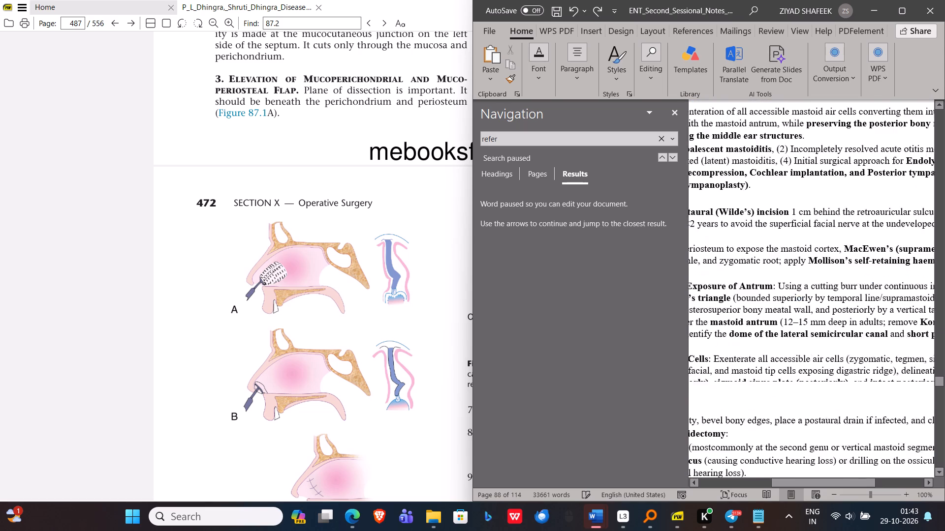
{"action": "key", "text": "ctrl+z"}
{"action": "scroll", "coordinate": [814, 172], "scroll_direction": "up", "scroll_amount": 2}
{"action": "scroll", "coordinate": [814, 172], "scroll_direction": "right", "scroll_amount": 1}
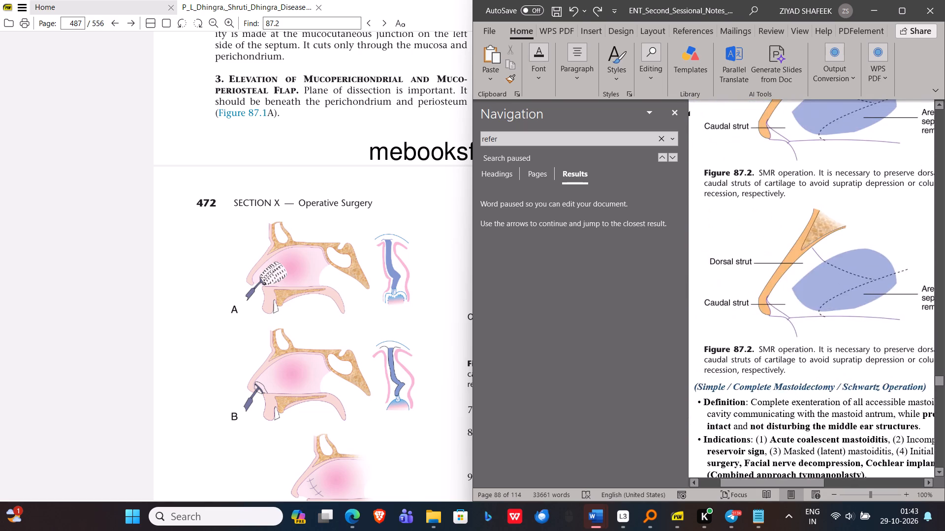
{"action": "key", "text": "ctrl+z"}
{"action": "key", "text": "Return"}
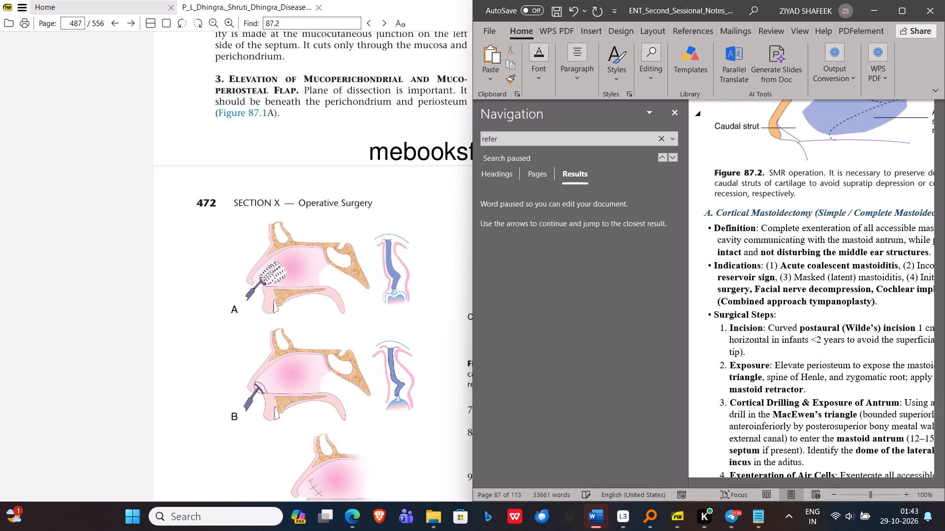
Find the REFER FIGURE placeholder for Figures 87.2 and 88.2 again, and snip Figure 87.2, SMR operation, with its caption from the PDF.
{"action": "key", "text": "alt+Tab"}
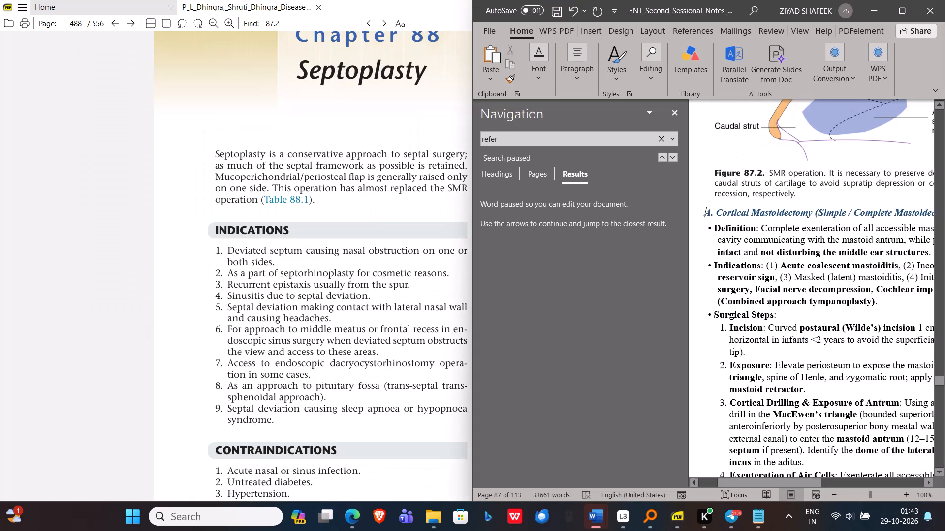
{"action": "key", "text": "ctrl+f"}
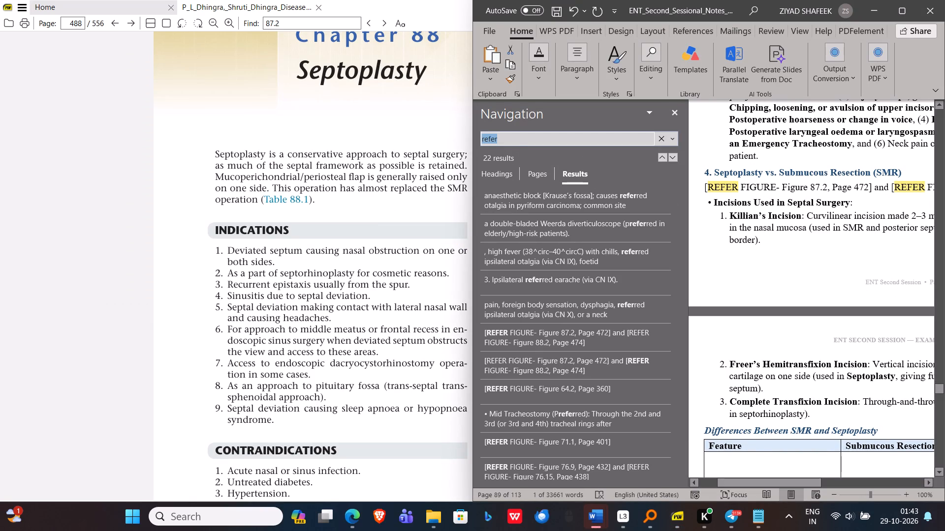
{"action": "key", "text": "alt+Tab"}
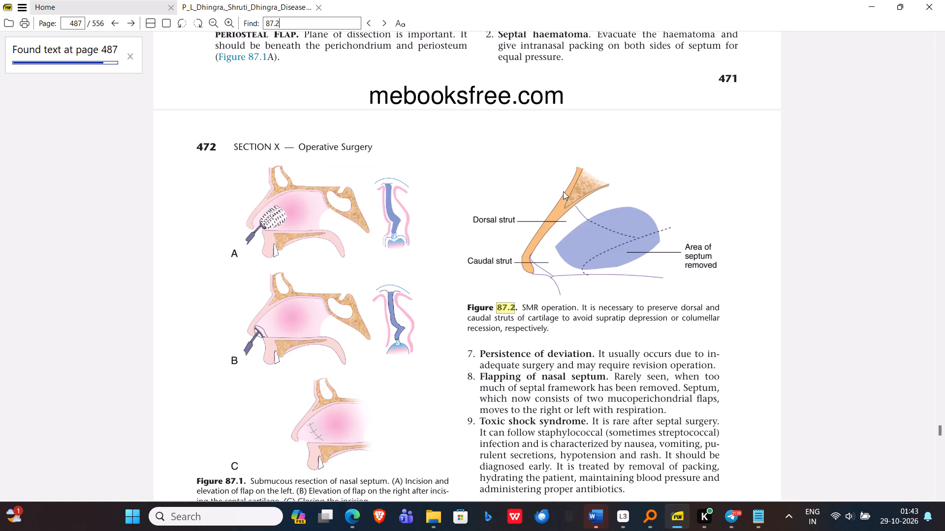
{"action": "scroll", "coordinate": [798, 278], "scroll_direction": "left", "scroll_amount": 1}
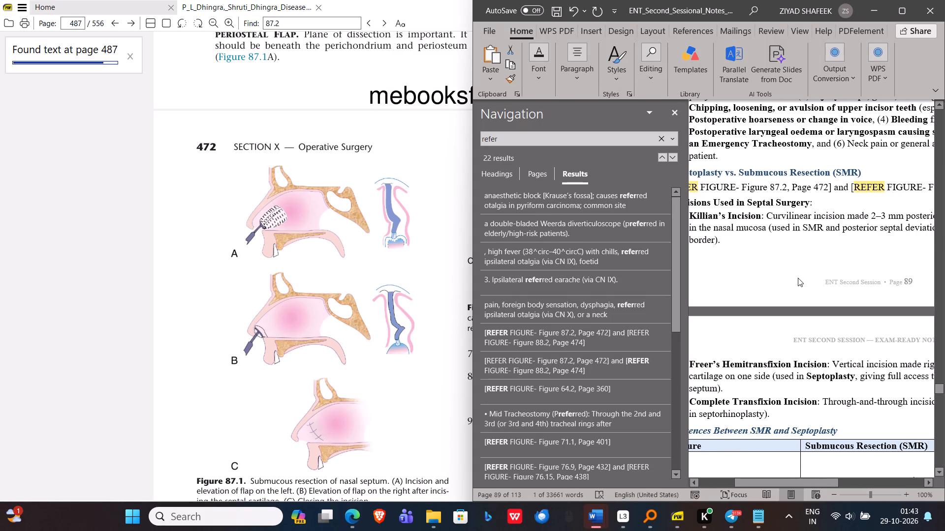
{"action": "scroll", "coordinate": [798, 278], "scroll_direction": "left", "scroll_amount": 1}
{"action": "key", "text": "alt+Tab"}
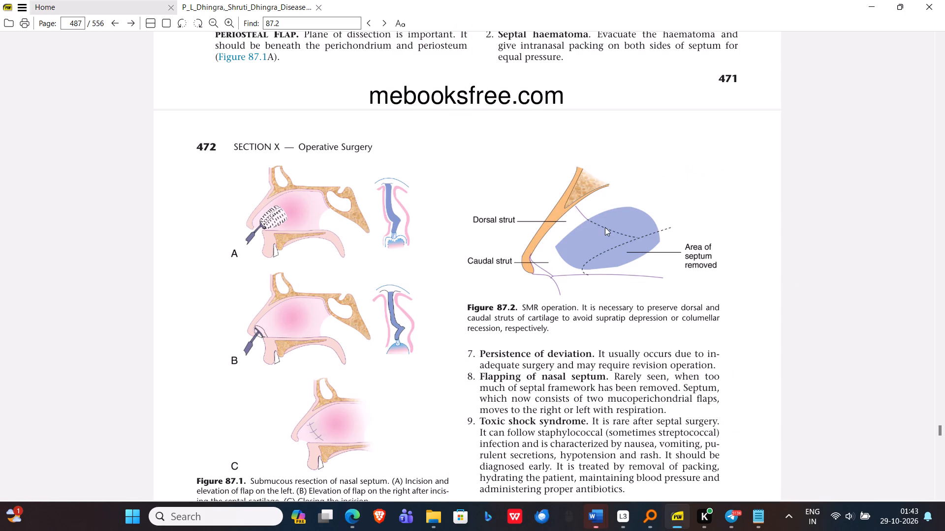
{"action": "left_click_drag", "start_coordinate": [727, 339], "coordinate": [463, 189]}
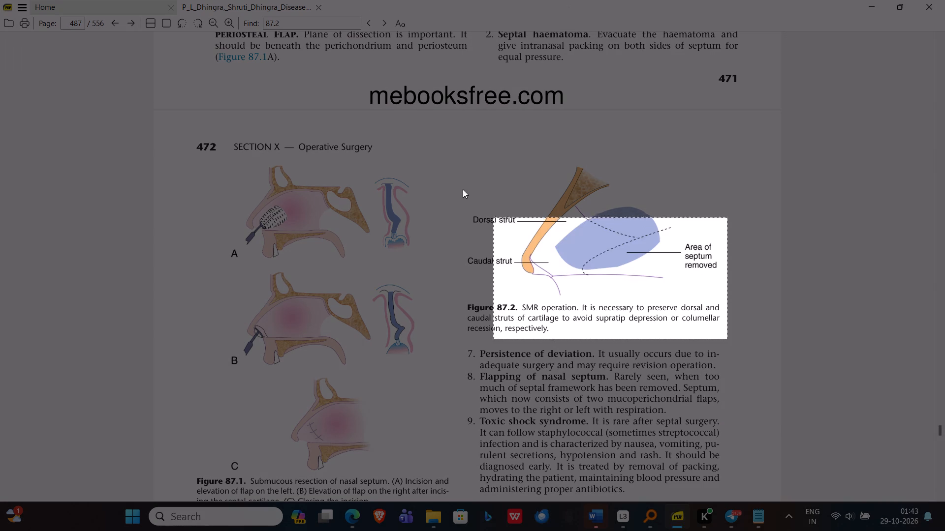
{"action": "left_click_drag", "start_coordinate": [463, 189], "coordinate": [458, 153]}
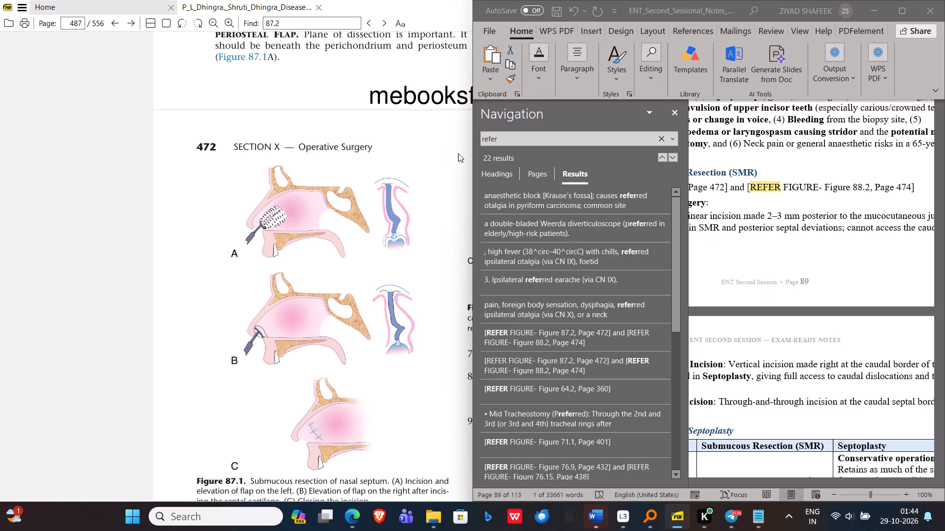
Delete the Figures 87.2 and 88.2 placeholder line and paste the Figure 87.2 snip below the Septoplasty vs. Submucous Resection (SMR) heading.
{"action": "scroll", "coordinate": [678, 119], "scroll_direction": "left", "scroll_amount": 1}
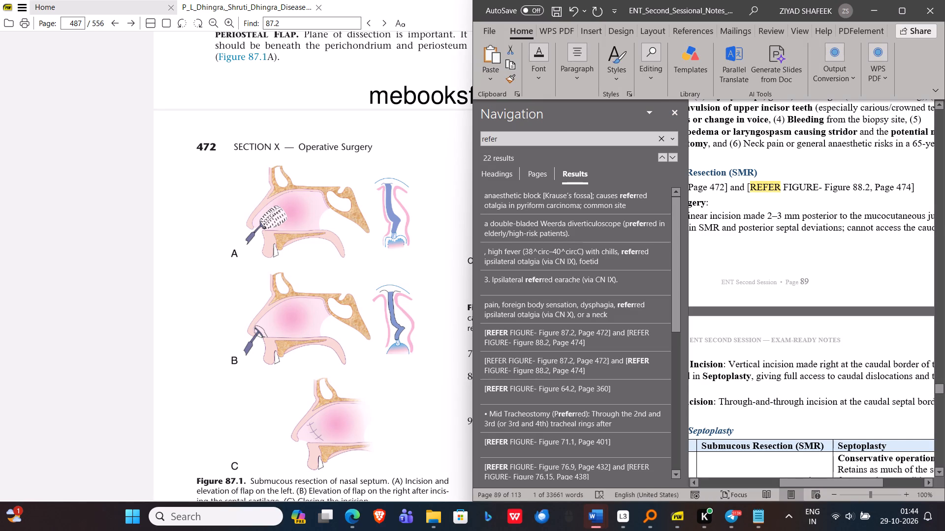
{"action": "left_click_drag", "start_coordinate": [917, 181], "coordinate": [670, 186]}
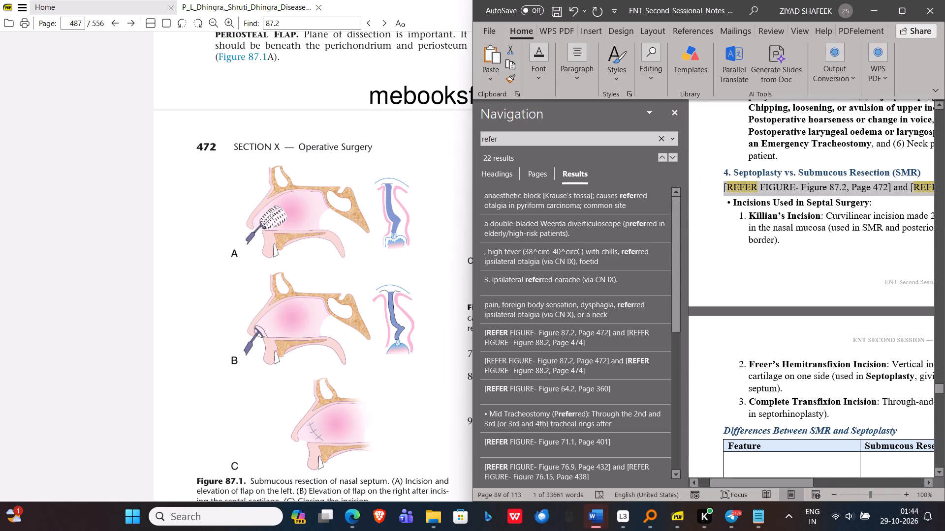
{"action": "left_click_drag", "start_coordinate": [670, 186], "coordinate": [670, 186]}
{"action": "key", "text": "BackSpace"}
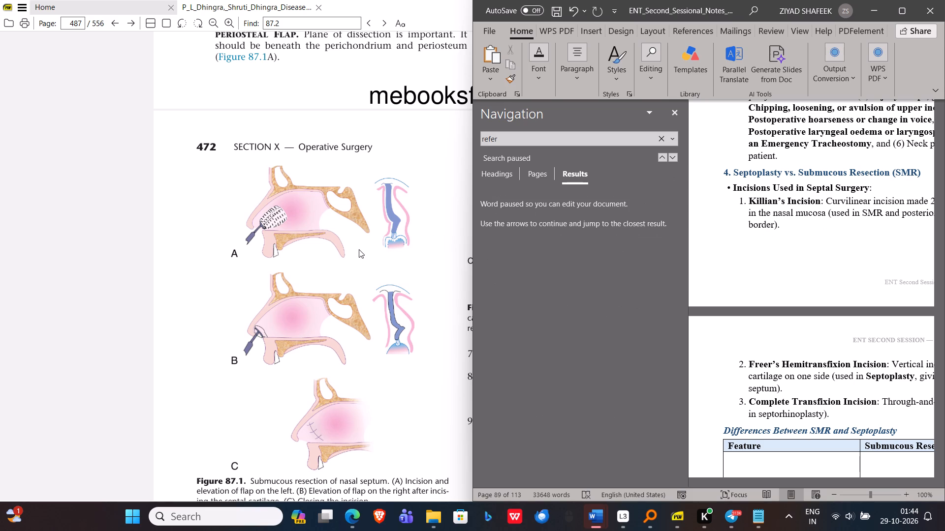
{"action": "left_click", "coordinate": [926, 175]}
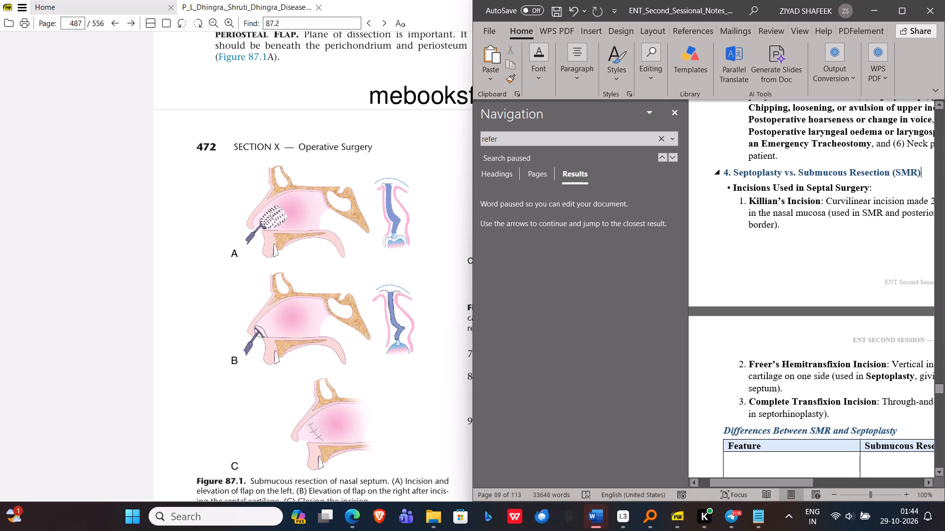
{"action": "key", "text": "Return"}
{"action": "key", "text": "BackSpace"}
{"action": "key", "text": "BackSpace"}
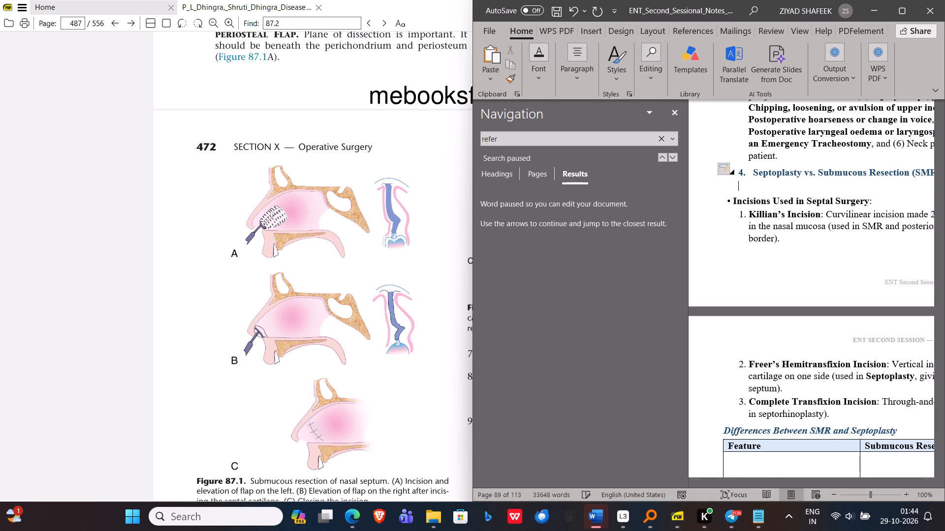
{"action": "key", "text": "ctrl+v"}
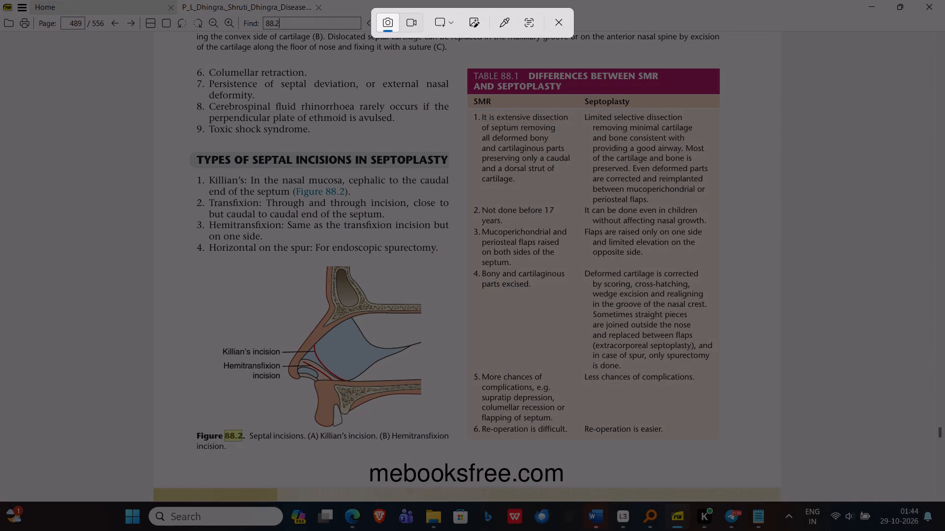
Snip Figure 88.2, Septal incisions, with its caption from the PDF and paste it after the Figure 87.2 picture in the notes.
{"action": "left_click_drag", "start_coordinate": [456, 459], "coordinate": [187, 265]}
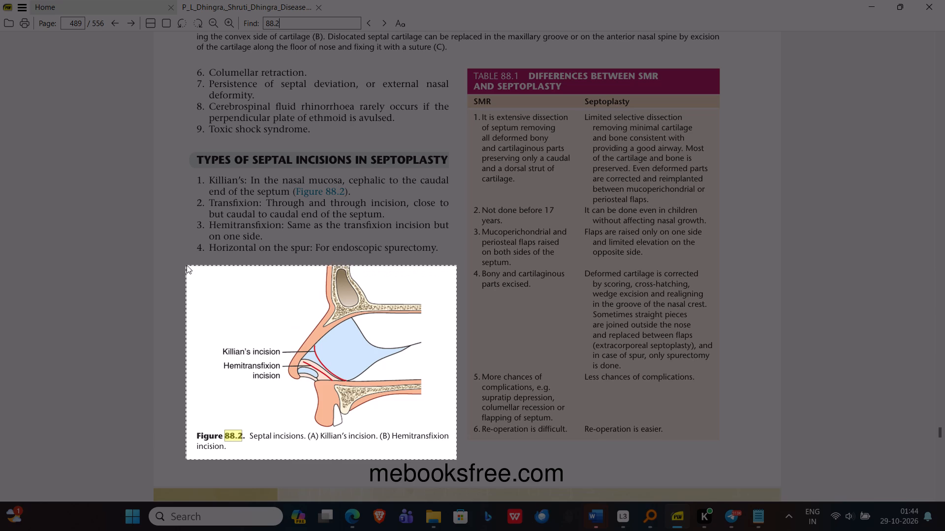
{"action": "left_click_drag", "start_coordinate": [187, 265], "coordinate": [187, 263]}
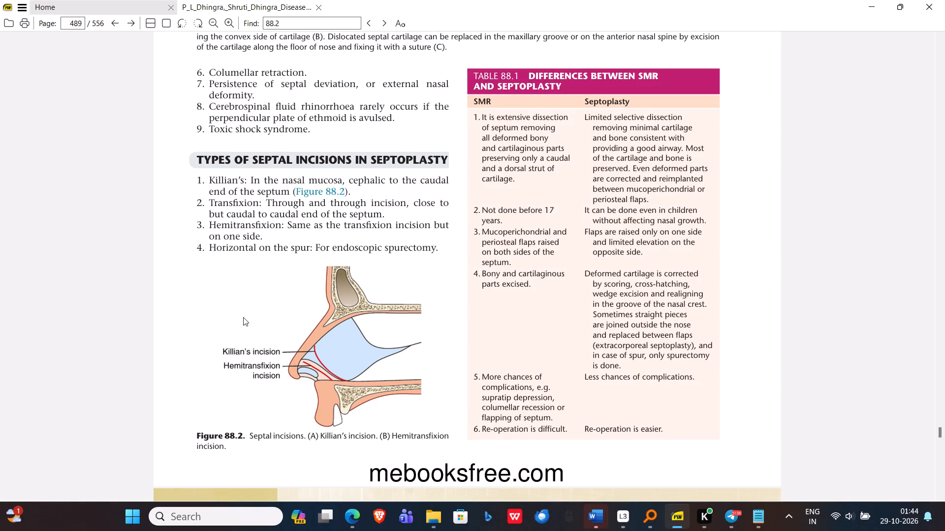
{"action": "left_click_drag", "start_coordinate": [192, 265], "coordinate": [463, 486]}
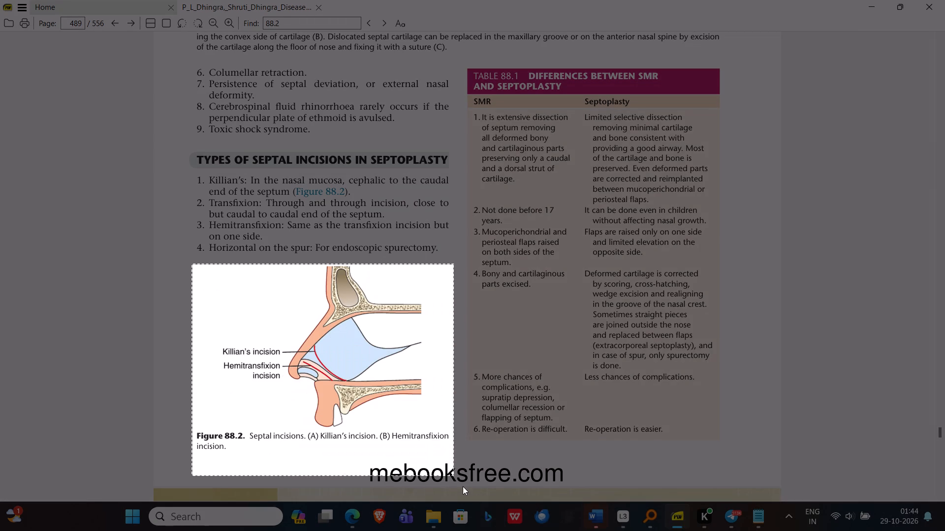
{"action": "left_click_drag", "start_coordinate": [463, 486], "coordinate": [460, 455]}
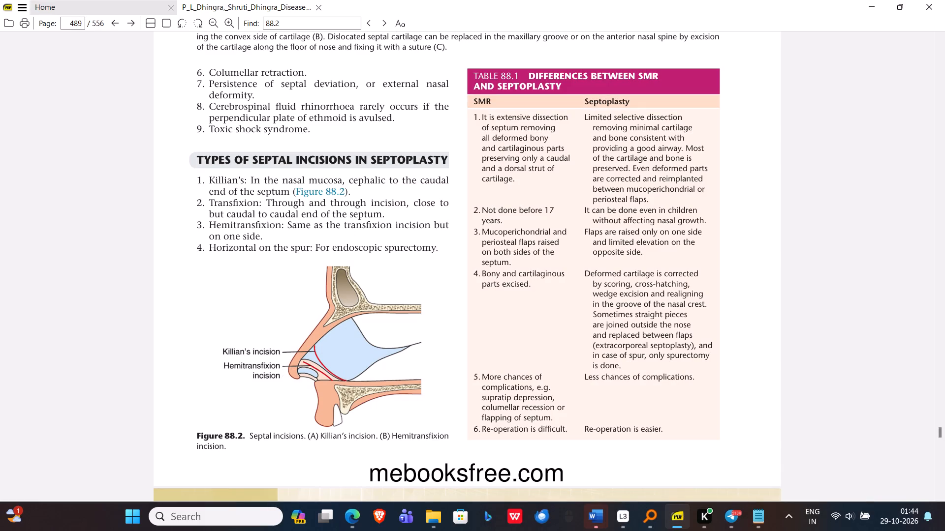
{"action": "key", "text": "Tab"}
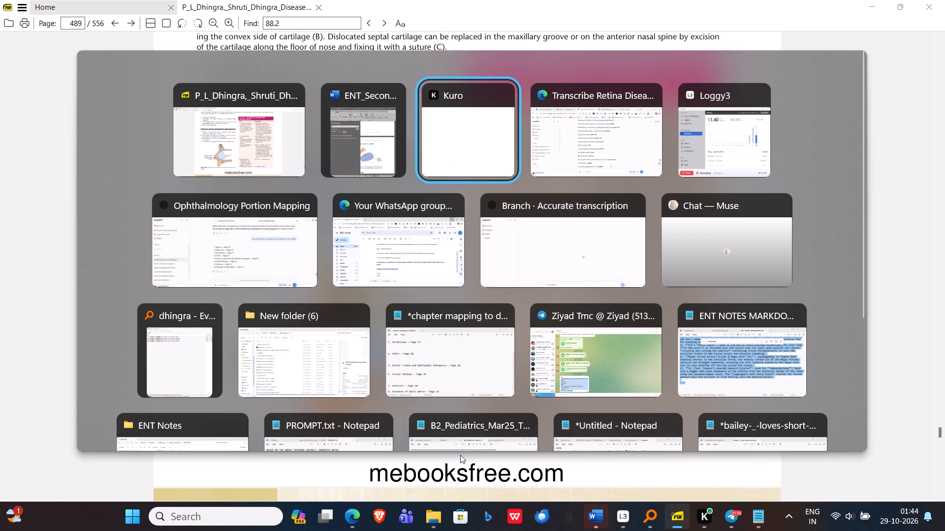
{"action": "left_click", "coordinate": [399, 165]}
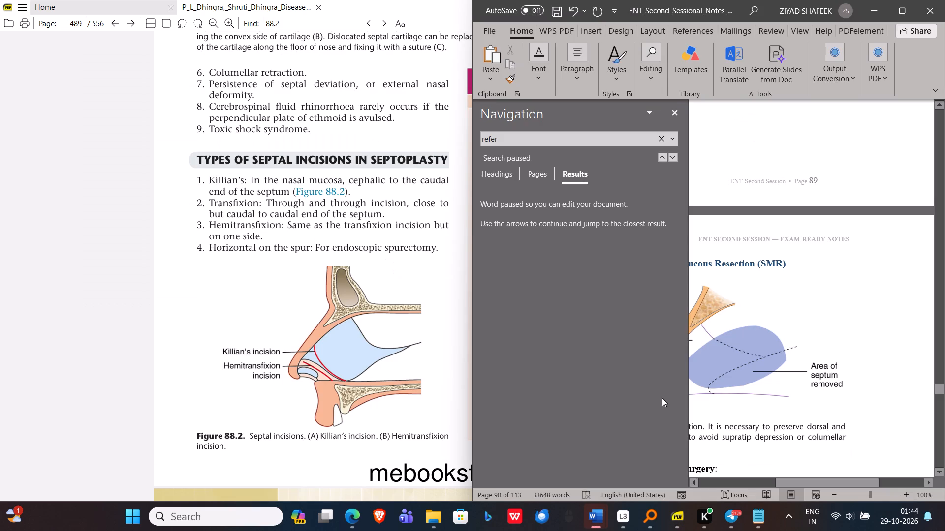
{"action": "scroll", "coordinate": [741, 402], "scroll_direction": "right", "scroll_amount": 1}
{"action": "key", "text": "ctrl+v"}
Find the Figure 64.2 placeholder under Tracheostomy and replace it with a captioned snip of Figure 64.2, Mid tracheostomy, from the PDF.
{"action": "scroll", "coordinate": [741, 402], "scroll_direction": "down", "scroll_amount": 3}
{"action": "left_click", "coordinate": [676, 158]}
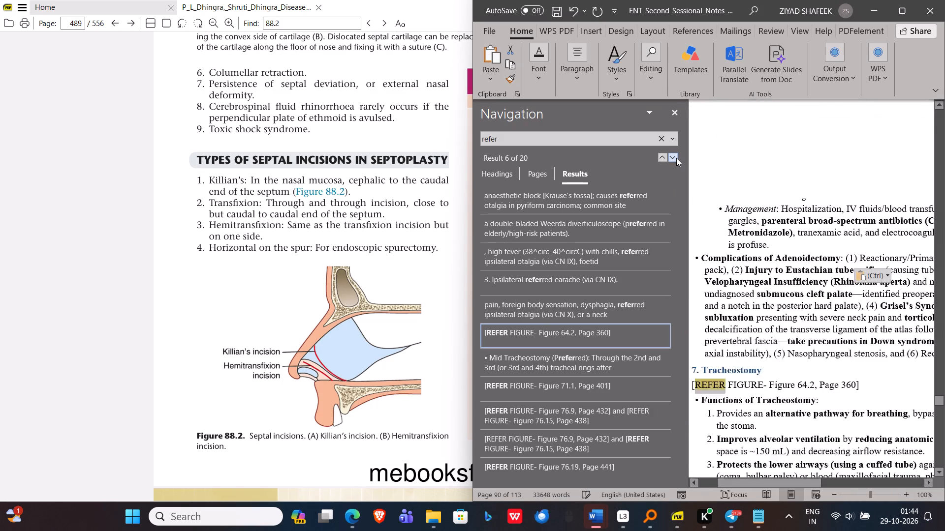
{"action": "key", "text": "alt+Tab"}
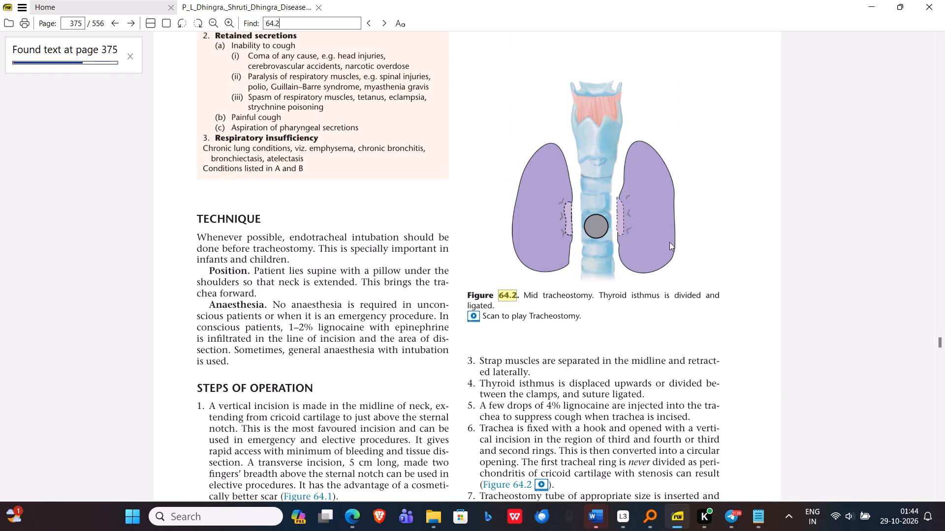
{"action": "left_click", "coordinate": [558, 16]}
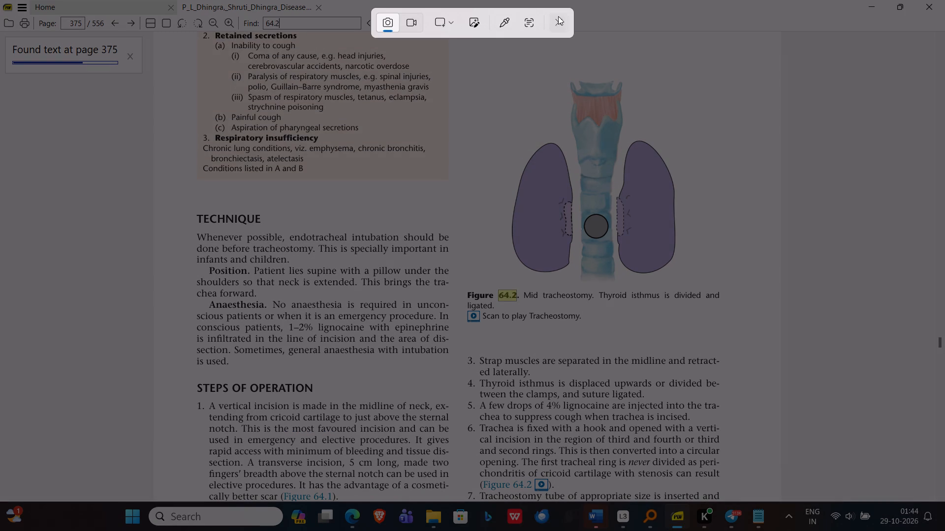
{"action": "left_click_drag", "start_coordinate": [732, 334], "coordinate": [456, 67]}
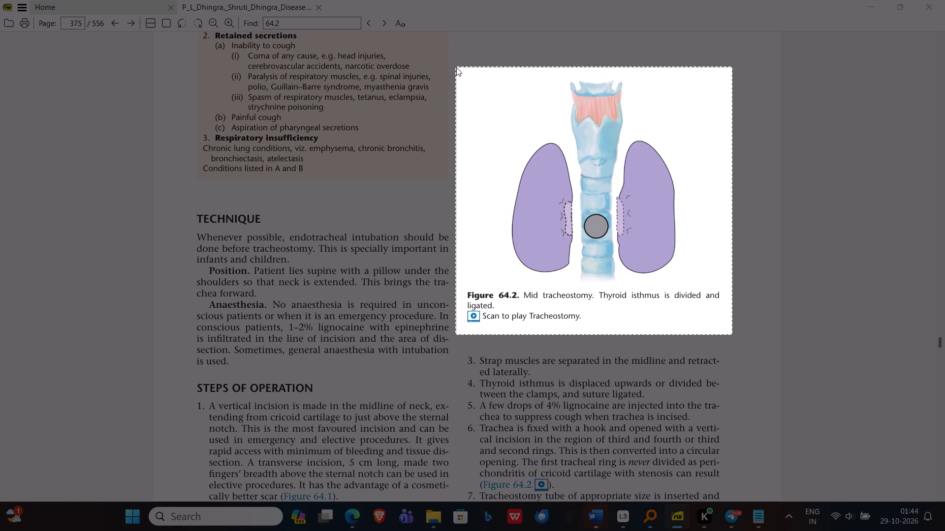
{"action": "left_click_drag", "start_coordinate": [456, 67], "coordinate": [457, 68]}
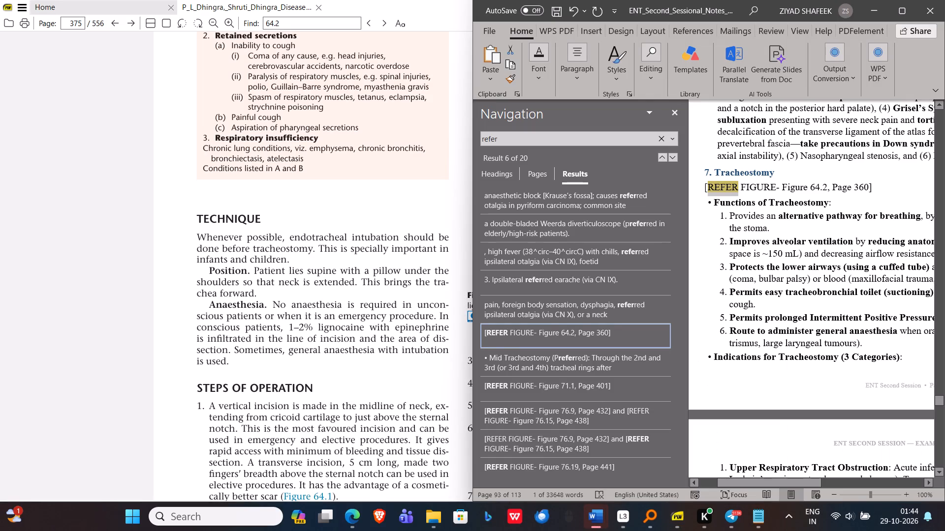
{"action": "left_click_drag", "start_coordinate": [907, 182], "coordinate": [735, 175]}
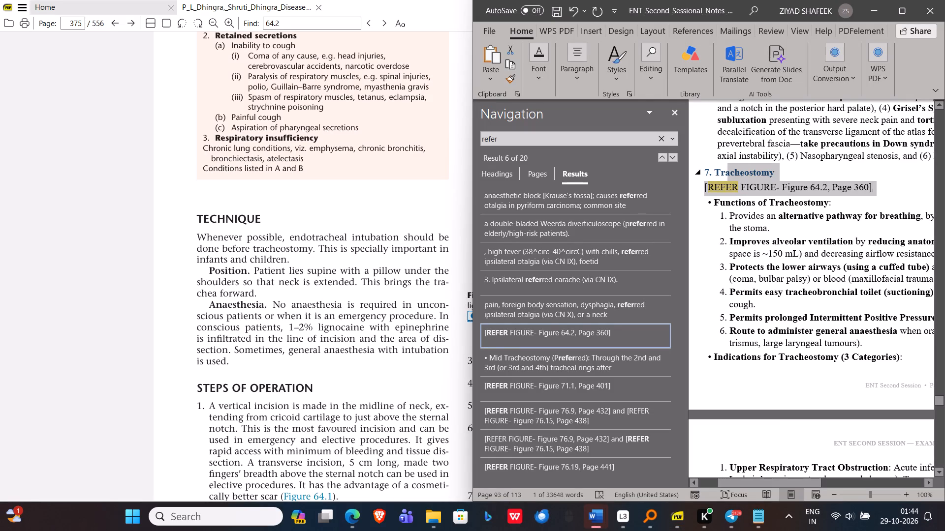
{"action": "left_click_drag", "start_coordinate": [735, 175], "coordinate": [698, 186]}
{"action": "key", "text": "BackSpace"}
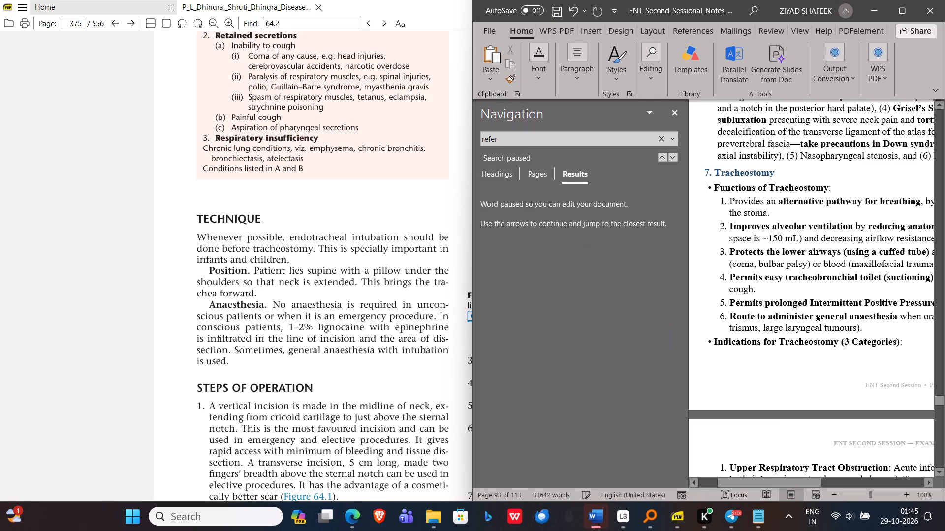
{"action": "left_click", "coordinate": [786, 178]}
{"action": "key", "text": "Return"}
{"action": "key", "text": "ctrl+v"}
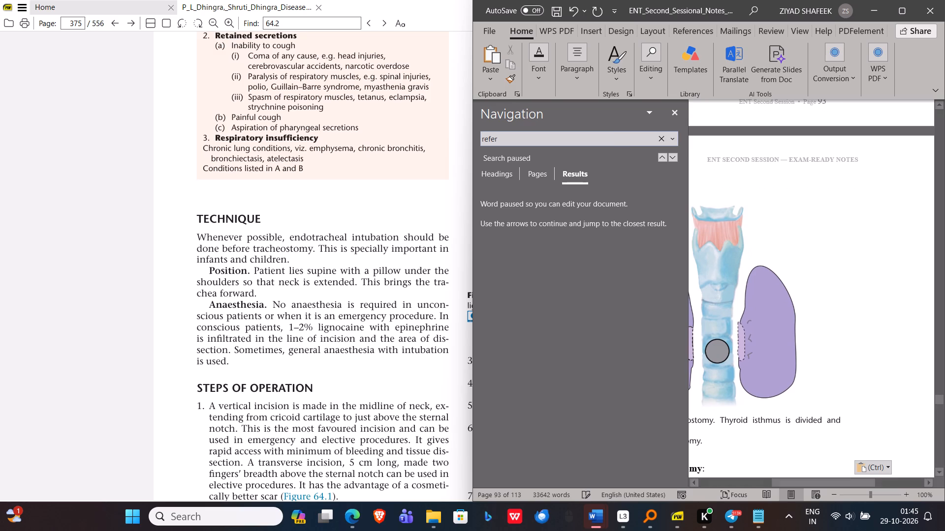
Find the Figure 71.1 placeholder under LASERS in ENT and replace it with a captioned snip of Figure 71.1 from the PDF.
{"action": "left_click", "coordinate": [670, 163]}
{"action": "left_click", "coordinate": [671, 159]}
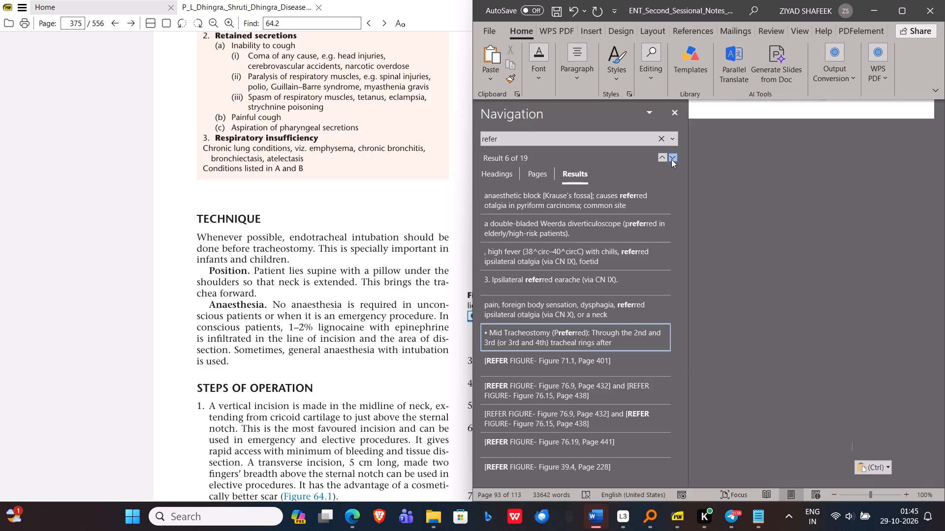
{"action": "scroll", "coordinate": [752, 218], "scroll_direction": "right", "scroll_amount": 1}
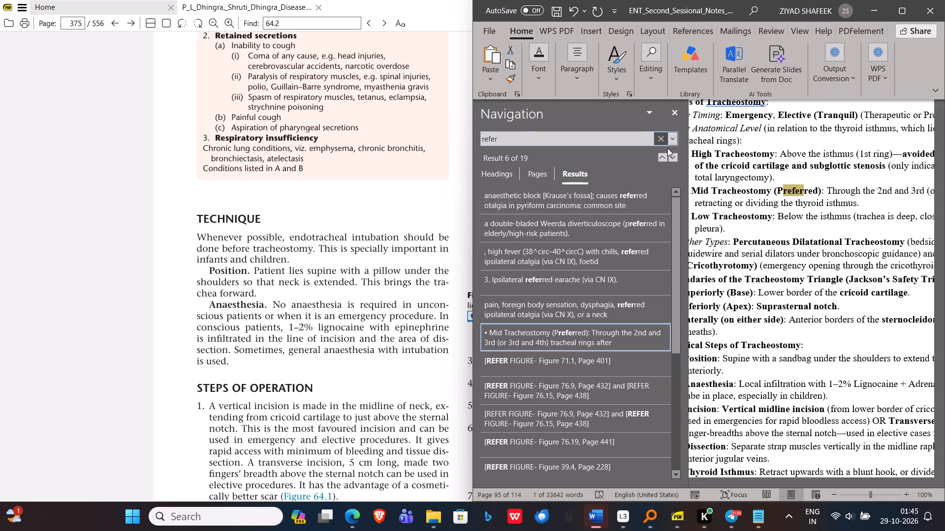
{"action": "left_click", "coordinate": [668, 155]}
{"action": "key", "text": "alt+Tab"}
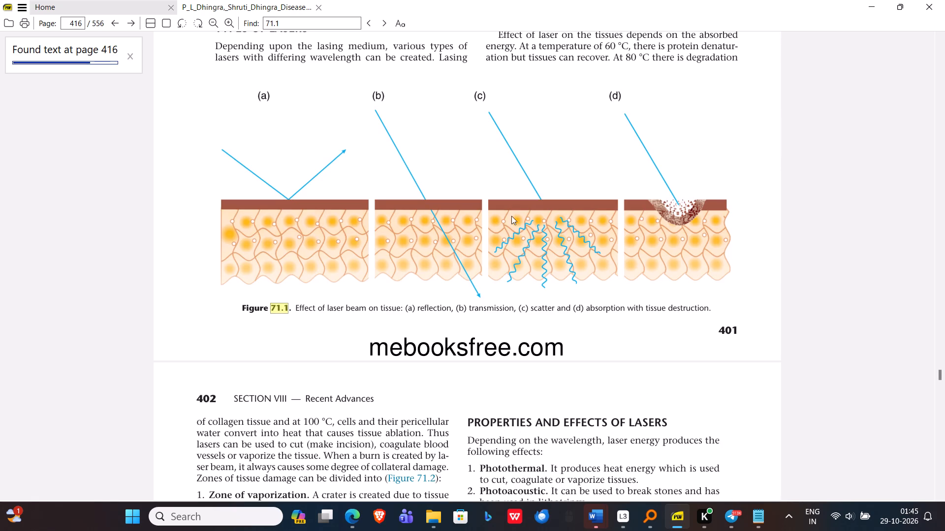
{"action": "left_click_drag", "start_coordinate": [207, 77], "coordinate": [527, 328]}
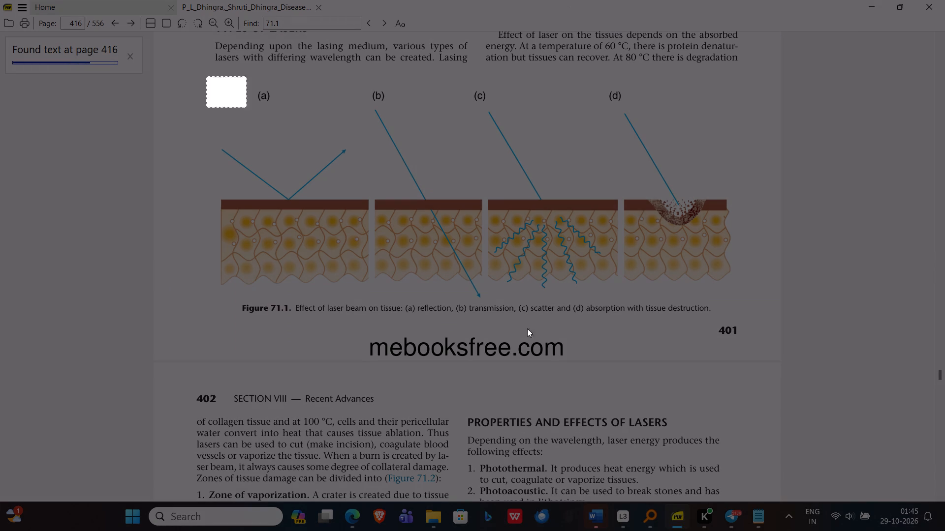
{"action": "left_click_drag", "start_coordinate": [527, 328], "coordinate": [749, 318]}
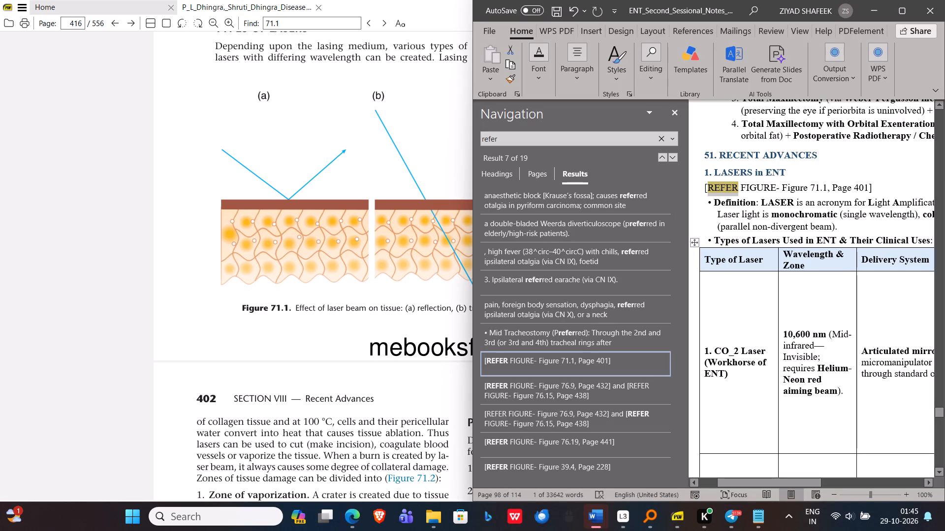
{"action": "left_click_drag", "start_coordinate": [884, 181], "coordinate": [686, 187]}
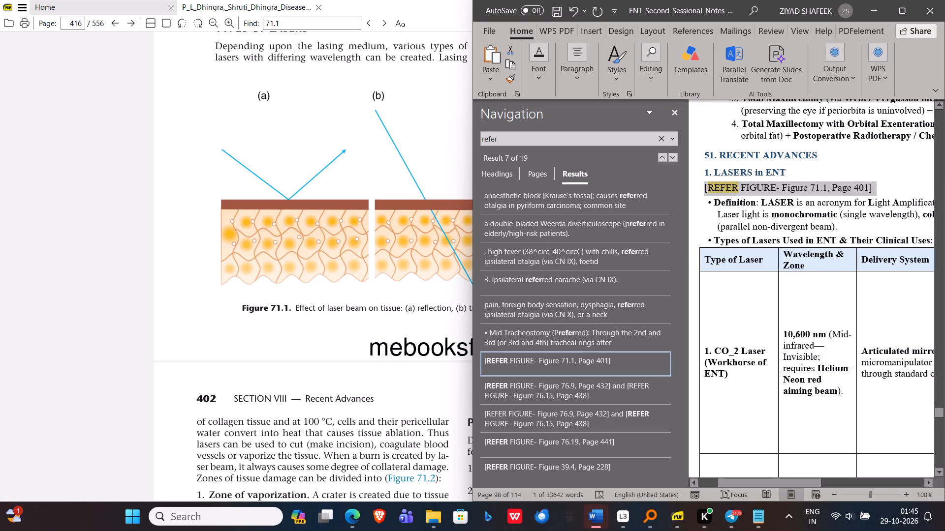
{"action": "left_click_drag", "start_coordinate": [686, 187], "coordinate": [686, 187]}
{"action": "key", "text": "BackSpace"}
{"action": "left_click", "coordinate": [805, 170]}
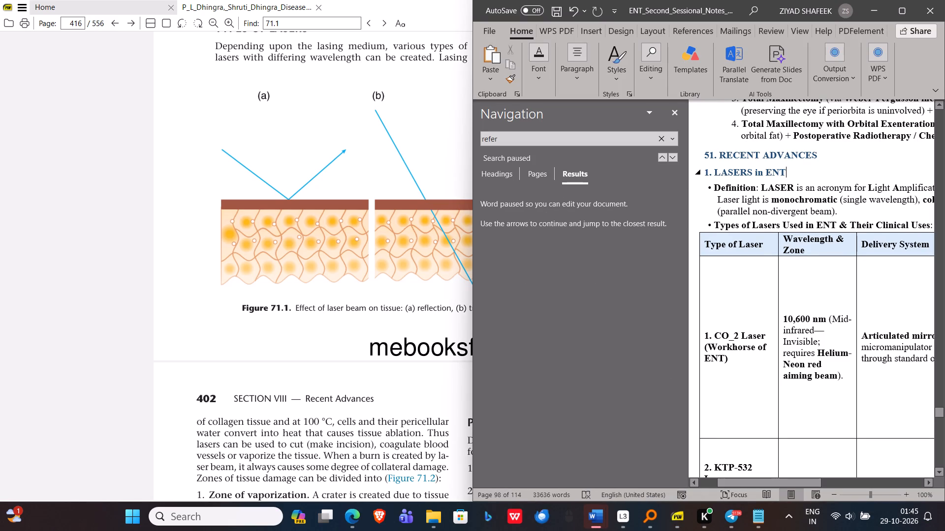
{"action": "key", "text": "Return"}
{"action": "key", "text": "ctrl+v"}
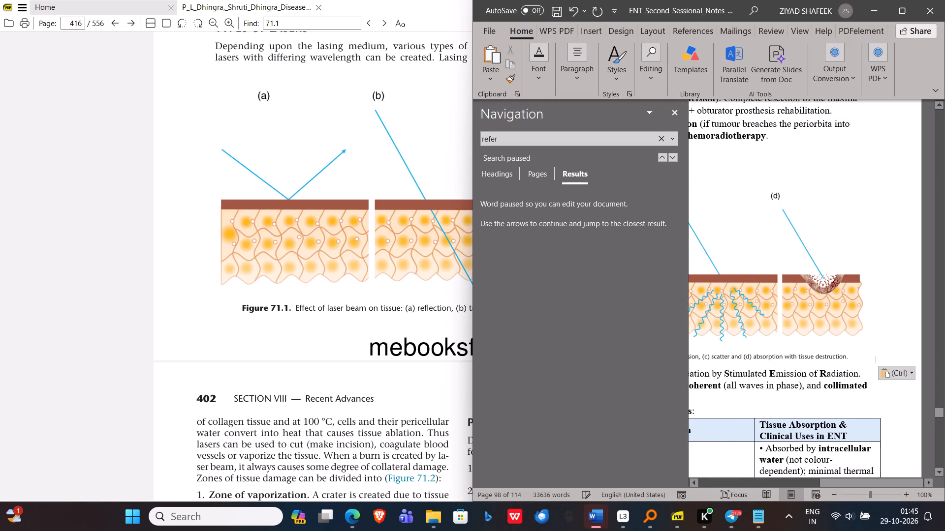
Enlarge the pasted Figure 71.1 picture slightly under LASERS in ENT by its lower corner.
{"action": "scroll", "coordinate": [859, 292], "scroll_direction": "right", "scroll_amount": 2}
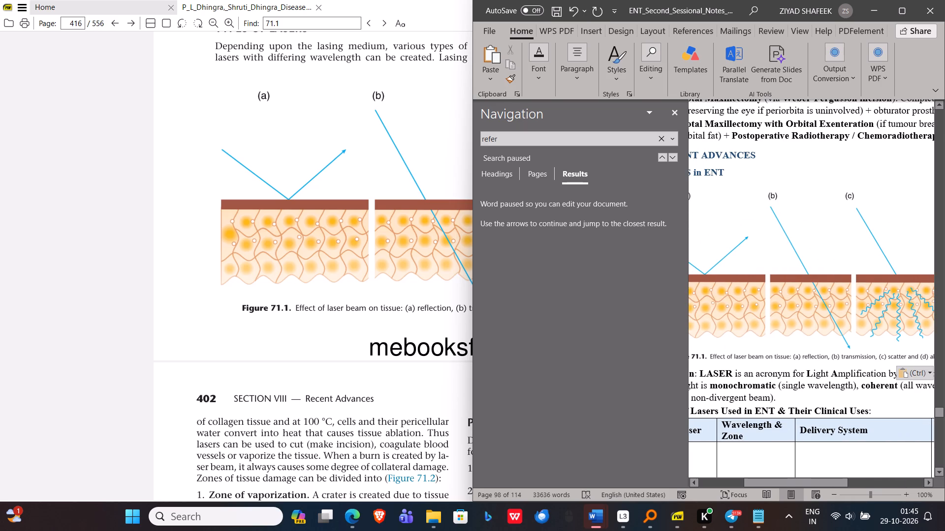
{"action": "left_click", "coordinate": [801, 295]}
{"action": "scroll", "coordinate": [801, 295], "scroll_direction": "left", "scroll_amount": 2}
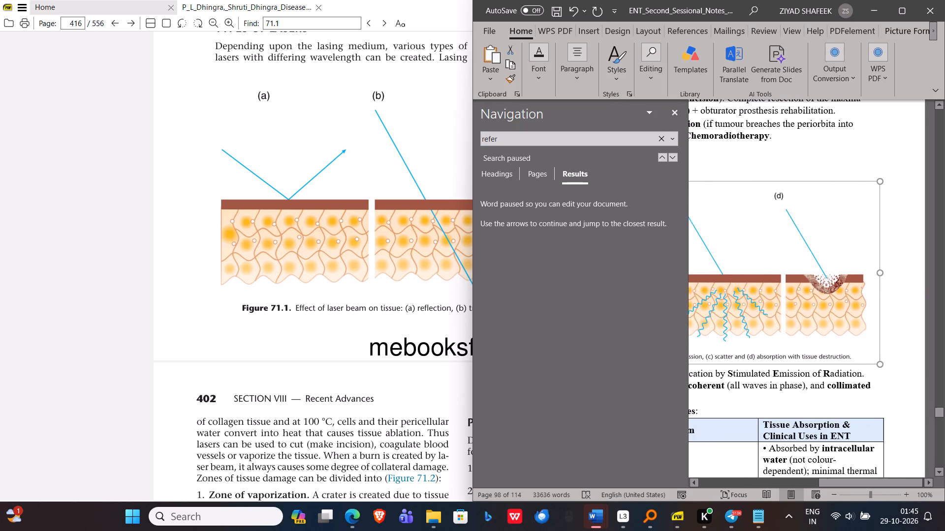
{"action": "left_click_drag", "start_coordinate": [875, 365], "coordinate": [887, 373]}
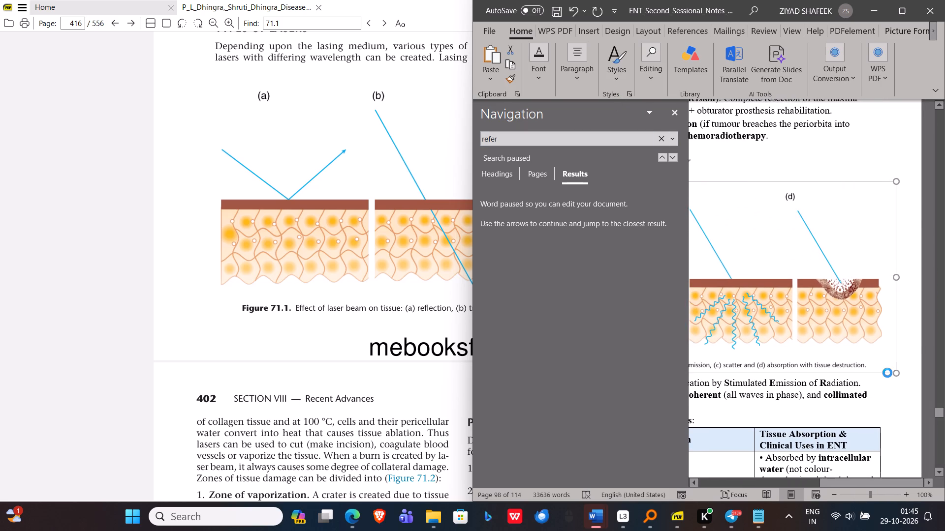
Find the Figures 76.9 and 76.15 placeholder under Clinical Methods in ENT and replace it with a captioned snip of Figure 76.9 from the PDF.
{"action": "left_click", "coordinate": [673, 156]}
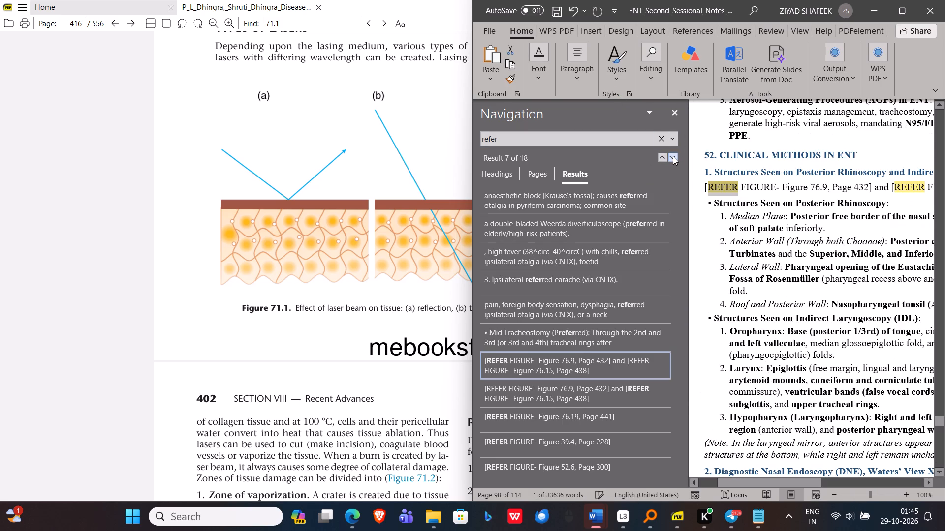
{"action": "key", "text": "alt+Tab"}
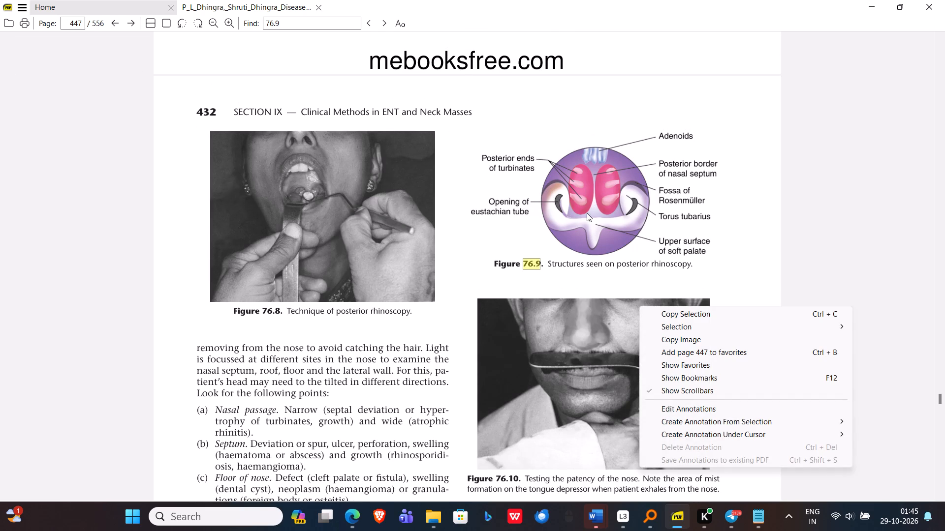
{"action": "left_click", "coordinate": [465, 140]}
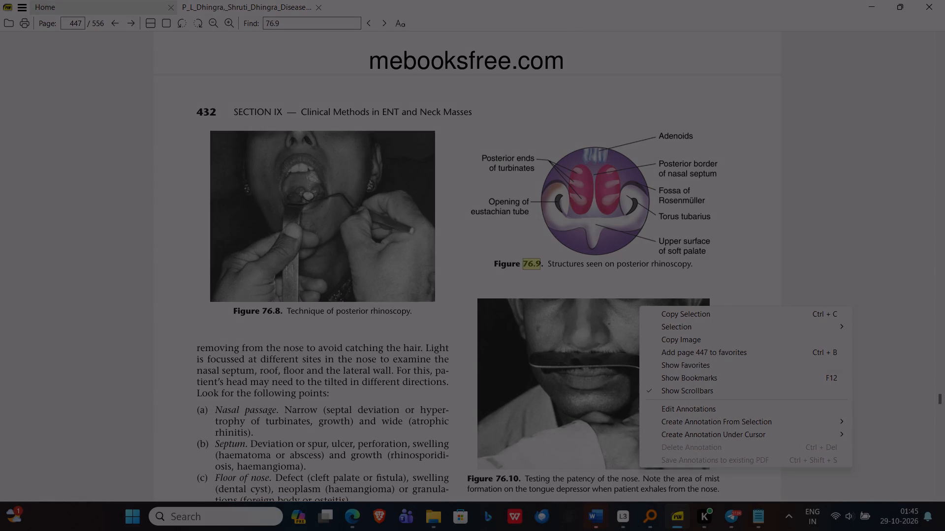
{"action": "left_click", "coordinate": [533, 118]}
{"action": "left_click", "coordinate": [560, 25]}
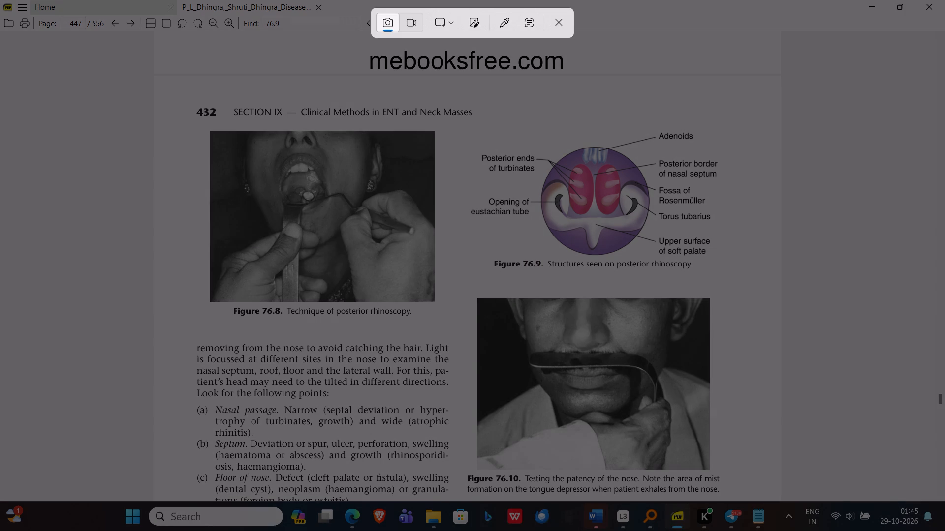
{"action": "left_click_drag", "start_coordinate": [467, 122], "coordinate": [727, 282]}
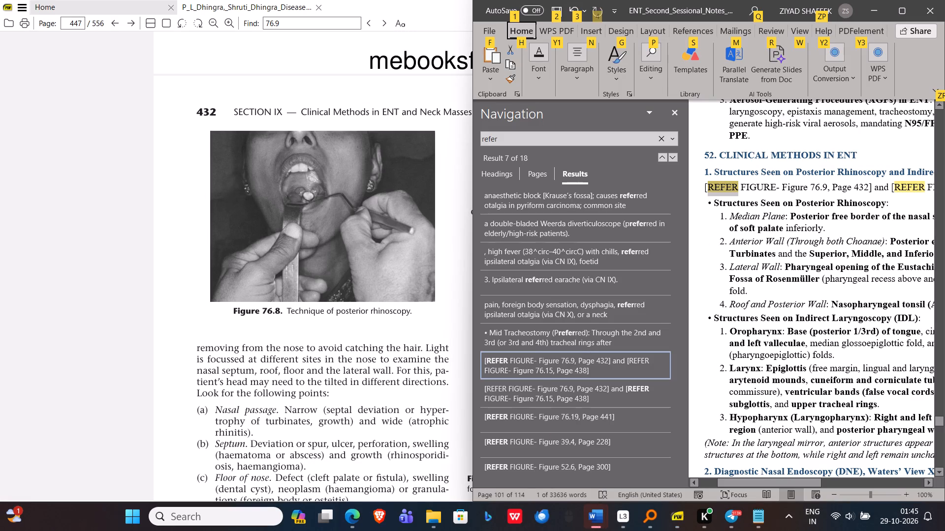
{"action": "scroll", "coordinate": [824, 201], "scroll_direction": "left", "scroll_amount": 1}
{"action": "scroll", "coordinate": [886, 198], "scroll_direction": "left", "scroll_amount": 1}
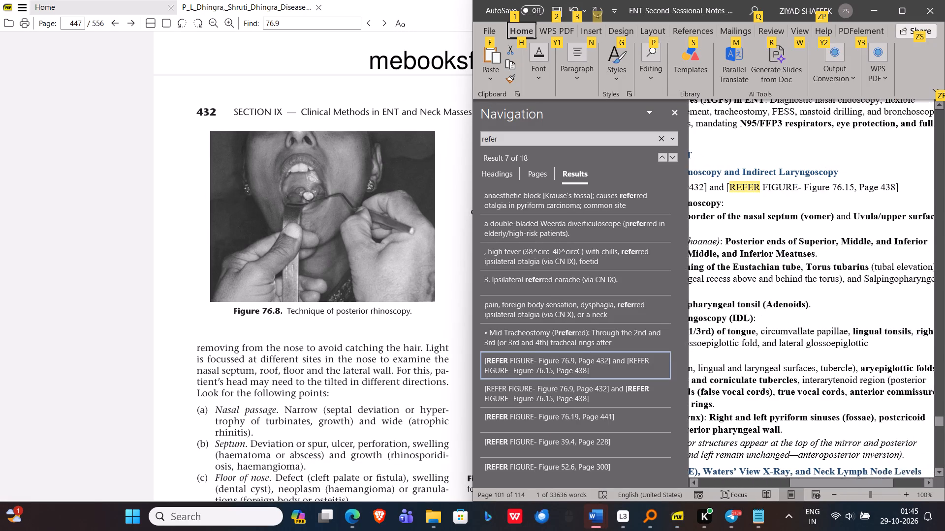
{"action": "scroll", "coordinate": [886, 198], "scroll_direction": "left", "scroll_amount": 1}
{"action": "left_click_drag", "start_coordinate": [904, 181], "coordinate": [647, 181]}
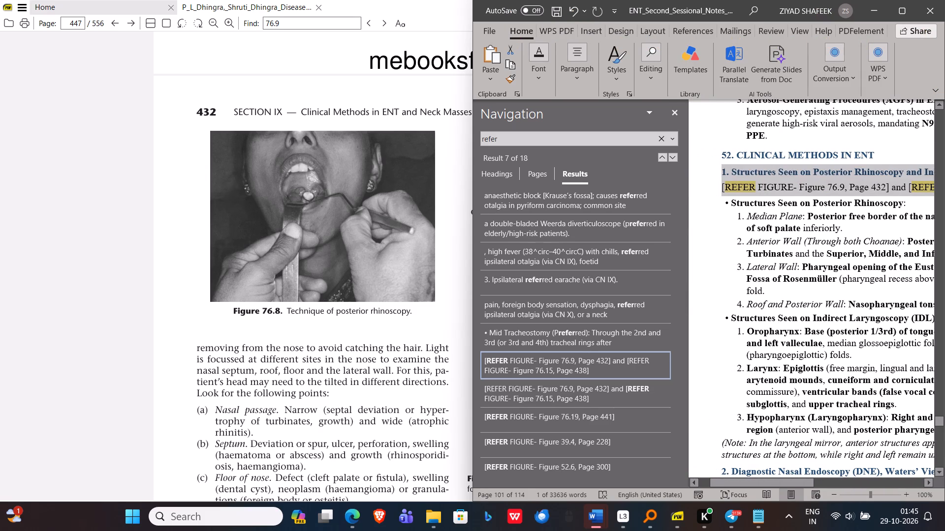
{"action": "left_click_drag", "start_coordinate": [647, 181], "coordinate": [645, 185]}
{"action": "key", "text": "ctrl+v"}
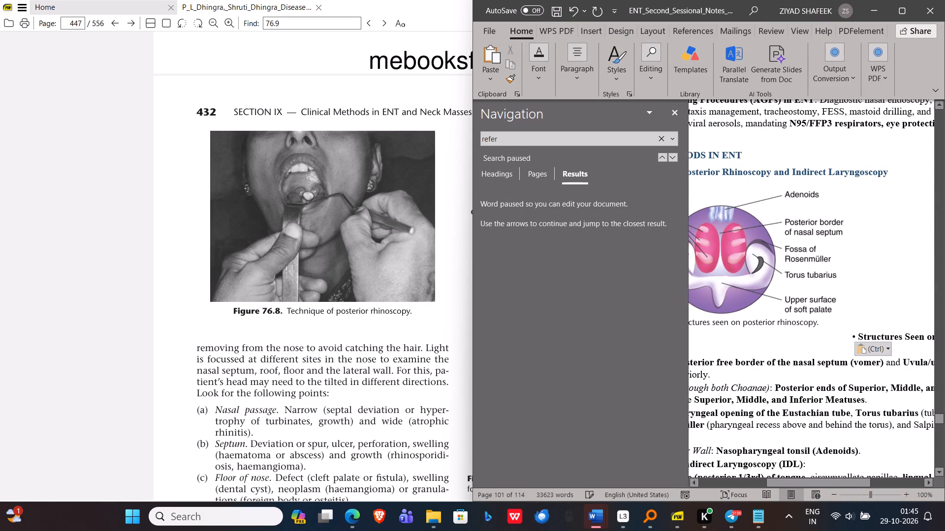
{"action": "scroll", "coordinate": [776, 215], "scroll_direction": "right", "scroll_amount": 1}
{"action": "key", "text": "Return"}
Snip Figure 76.15, Structures seen upon indirect laryngoscopy, with its caption from the PDF and paste it below Figure 76.9, on its own line.
{"action": "key", "text": "alt+Tab"}
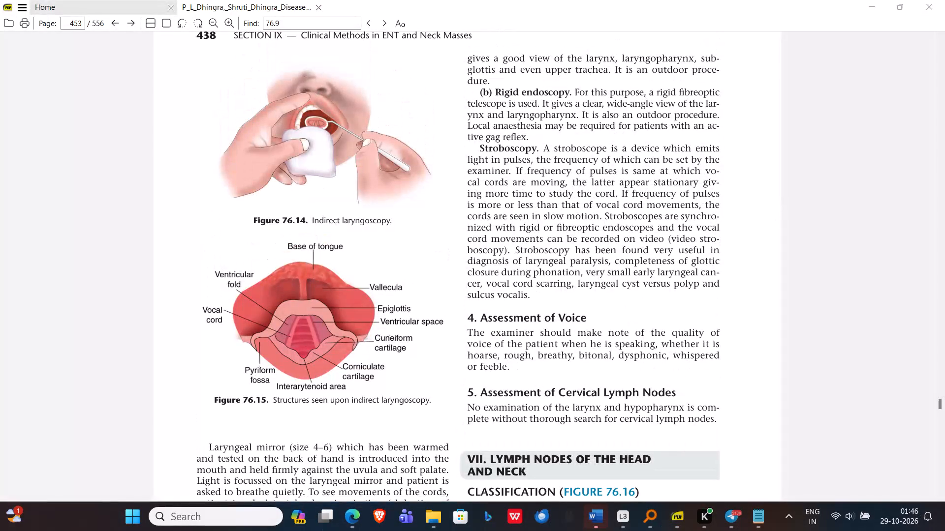
{"action": "left_click_drag", "start_coordinate": [447, 420], "coordinate": [182, 229]}
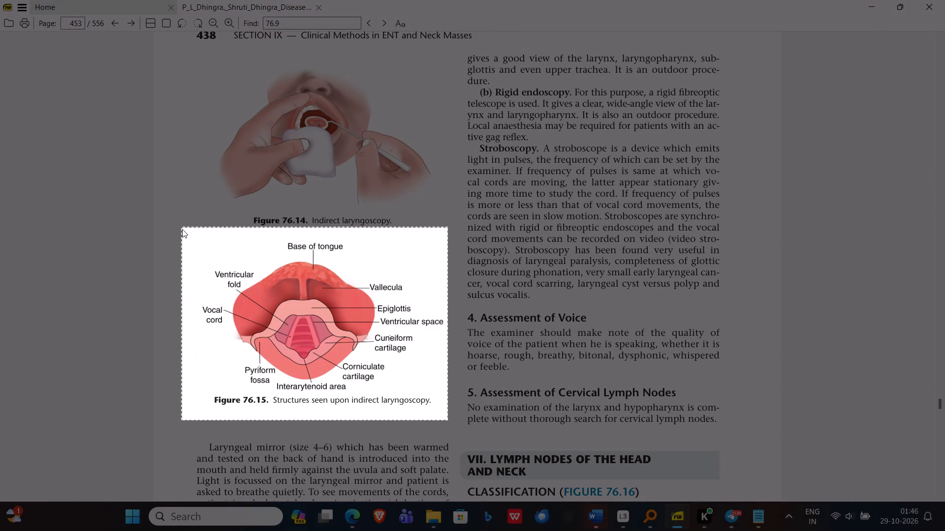
{"action": "left_click_drag", "start_coordinate": [182, 229], "coordinate": [187, 241]}
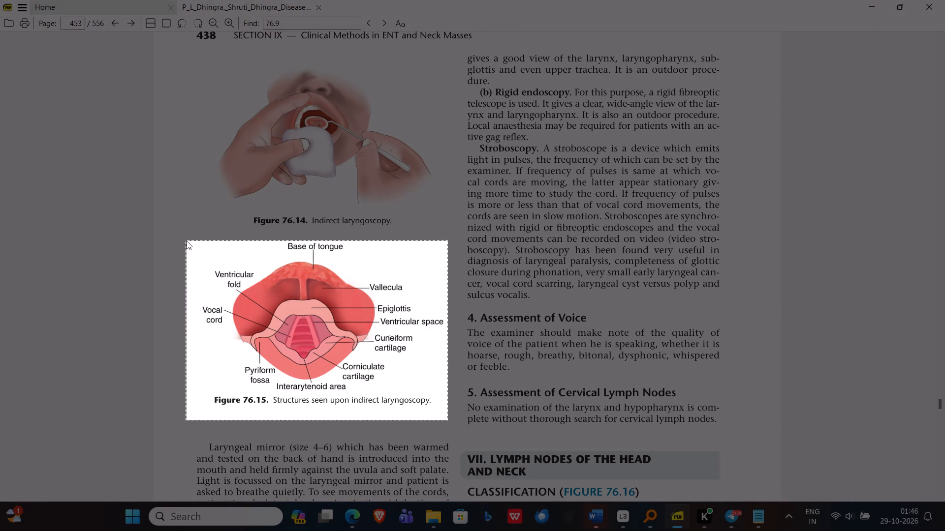
{"action": "left_click_drag", "start_coordinate": [187, 241], "coordinate": [188, 240]}
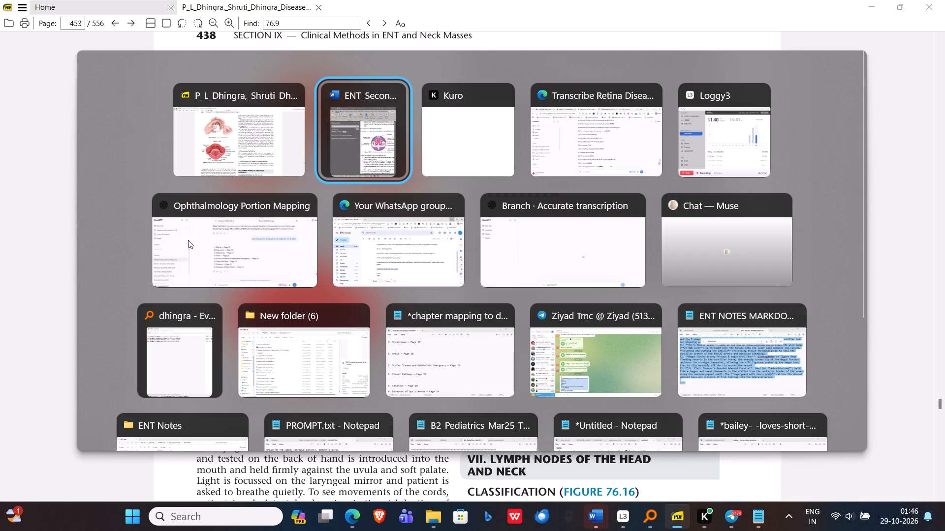
{"action": "scroll", "coordinate": [822, 259], "scroll_direction": "left", "scroll_amount": 1}
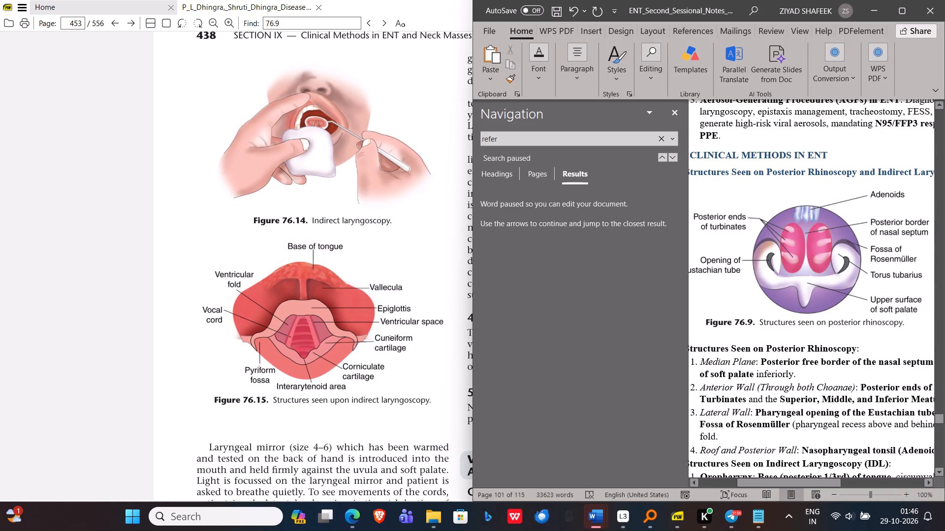
{"action": "scroll", "coordinate": [822, 259], "scroll_direction": "left", "scroll_amount": 1}
{"action": "key", "text": "Return"}
{"action": "key", "text": "ctrl+v"}
{"action": "scroll", "coordinate": [822, 259], "scroll_direction": "up", "scroll_amount": 1}
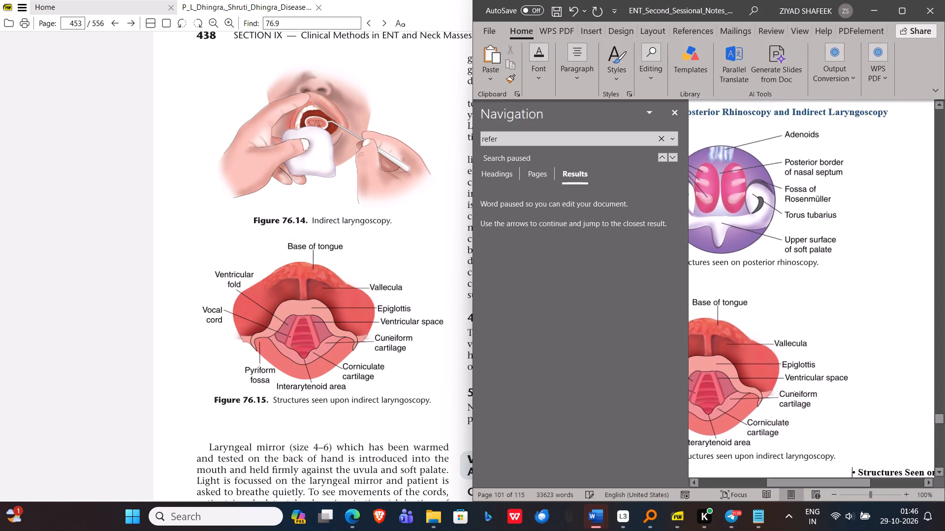
{"action": "scroll", "coordinate": [822, 259], "scroll_direction": "up", "scroll_amount": 1}
{"action": "key", "text": "Return"}
{"action": "scroll", "coordinate": [822, 259], "scroll_direction": "down", "scroll_amount": 1}
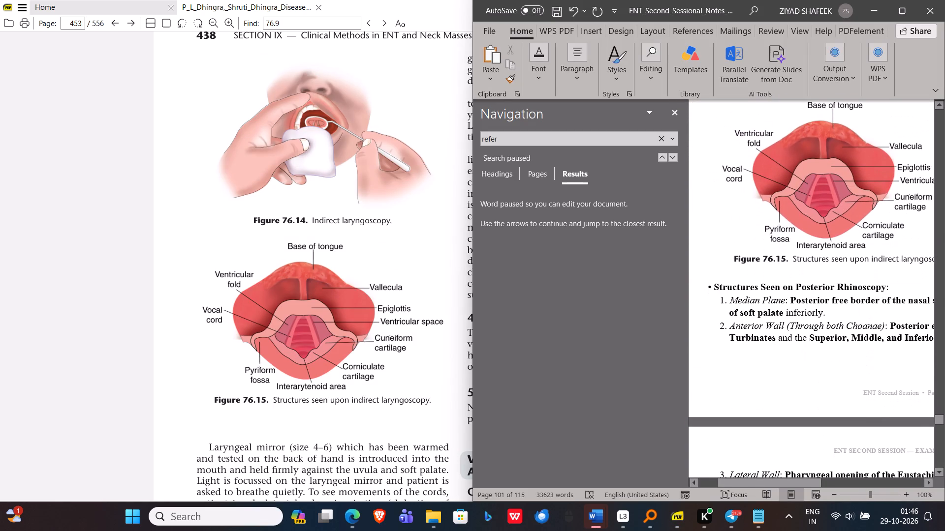
{"action": "scroll", "coordinate": [766, 237], "scroll_direction": "left", "scroll_amount": 2}
{"action": "scroll", "coordinate": [766, 237], "scroll_direction": "right", "scroll_amount": 3}
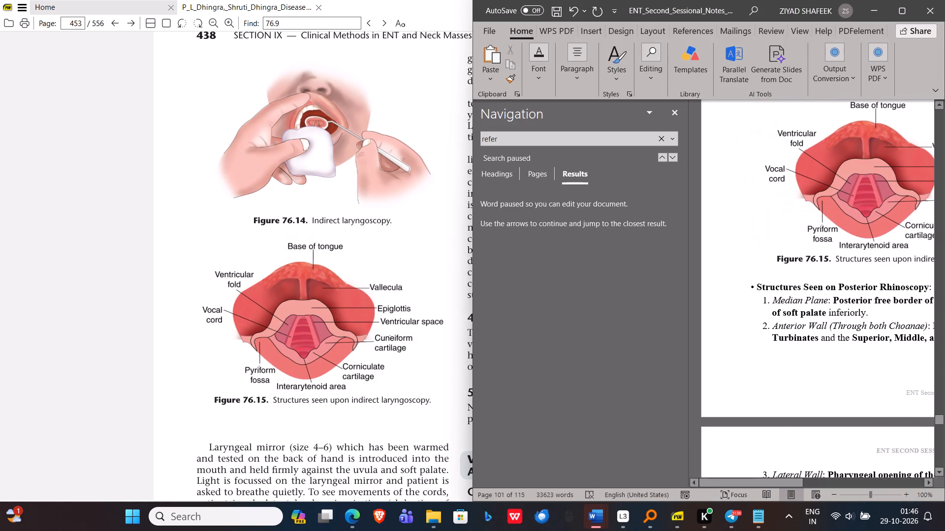
{"action": "scroll", "coordinate": [766, 237], "scroll_direction": "up", "scroll_amount": 2}
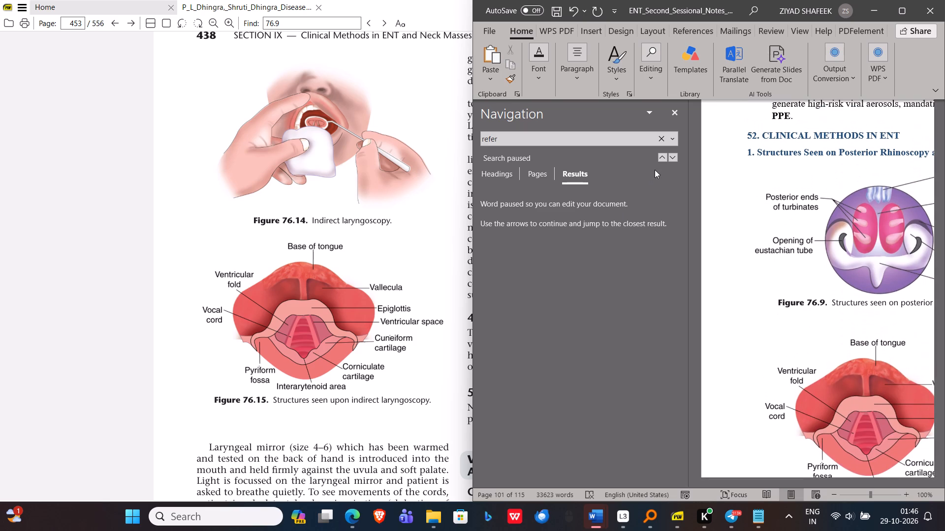
Find the Figure 76.19 placeholder under Levels of Cervical Lymph Nodes and replace it with a captioned snip of Figure 76.19 from the PDF.
{"action": "left_click", "coordinate": [675, 161]}
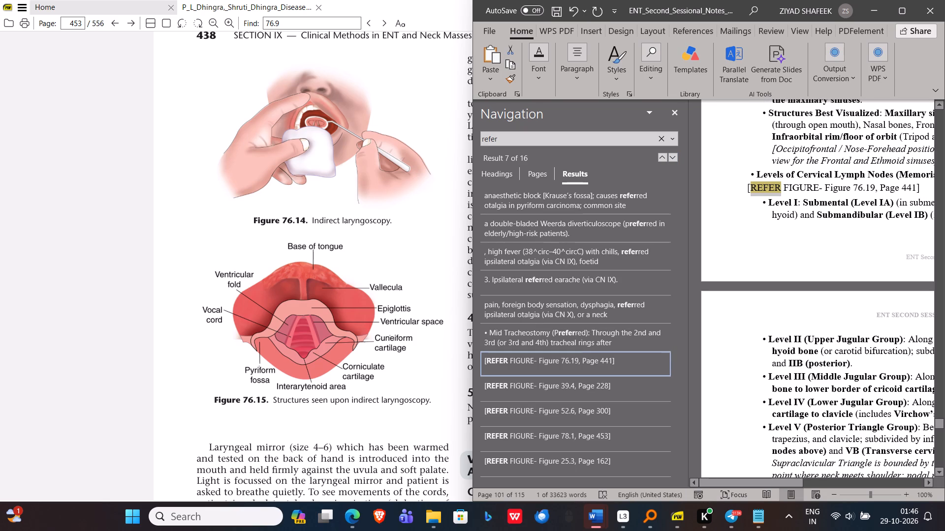
{"action": "key", "text": "alt+Tab"}
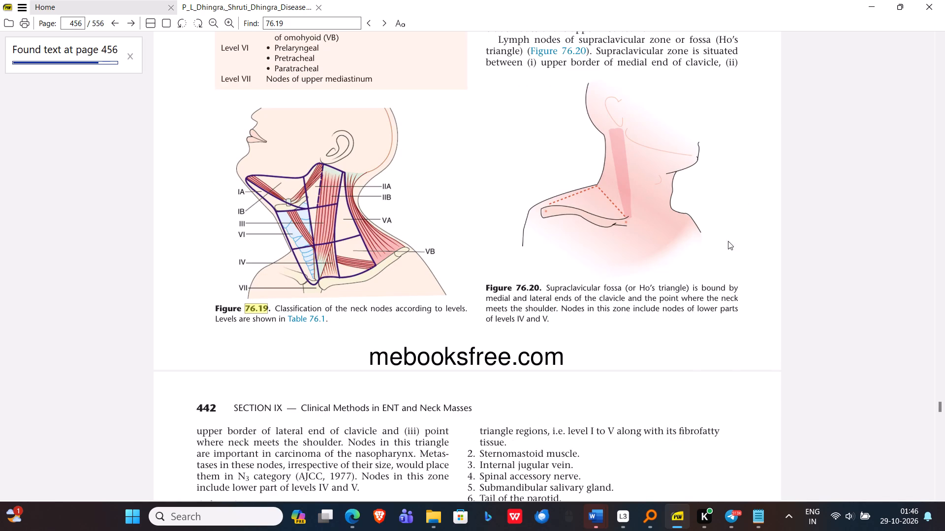
{"action": "left_click_drag", "start_coordinate": [478, 338], "coordinate": [207, 98]}
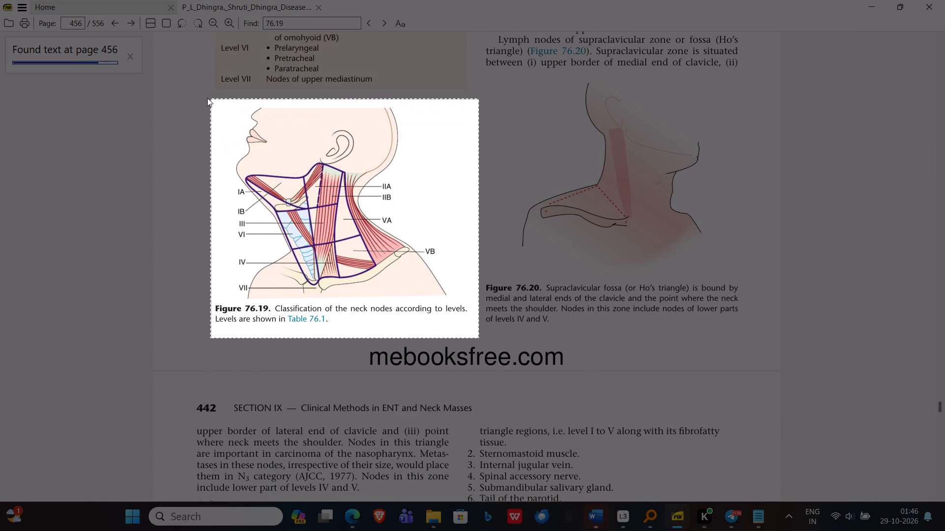
{"action": "left_click_drag", "start_coordinate": [207, 98], "coordinate": [211, 98]}
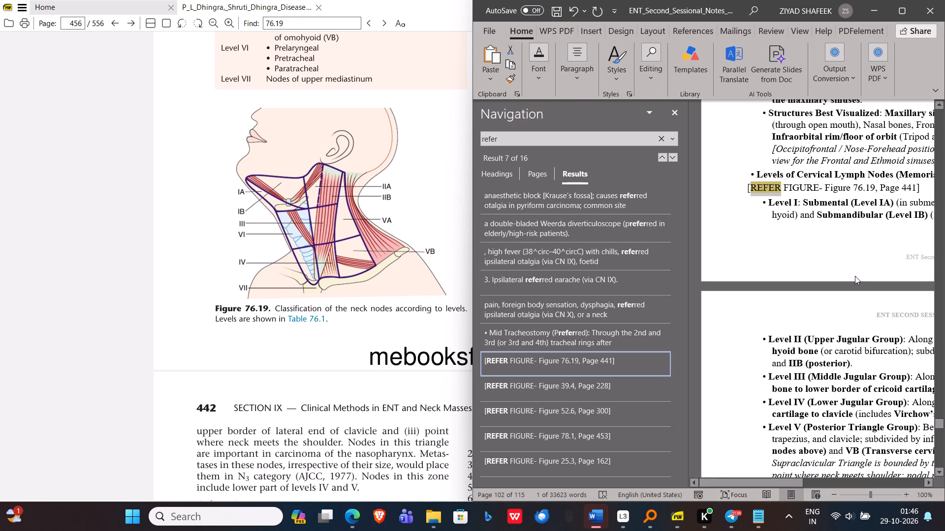
{"action": "left_click", "coordinate": [925, 181]}
{"action": "left_click_drag", "start_coordinate": [926, 181], "coordinate": [751, 183]}
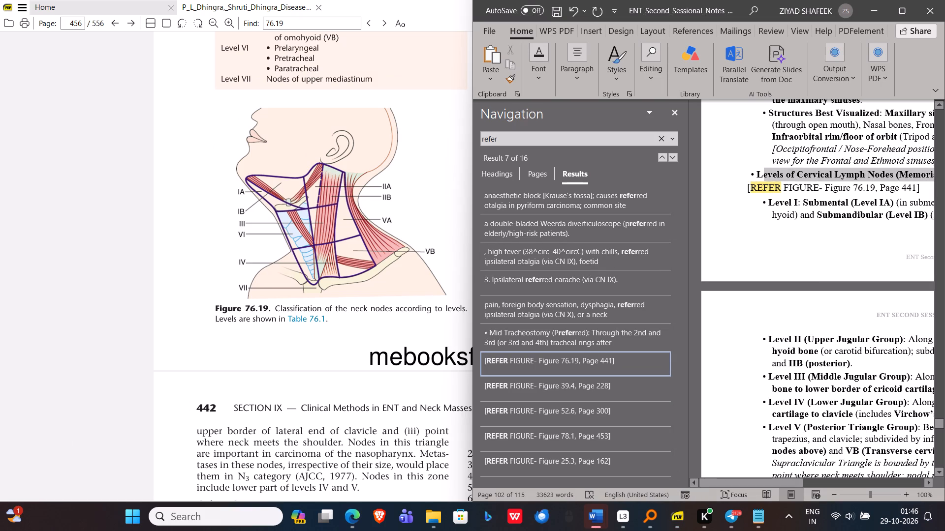
{"action": "left_click_drag", "start_coordinate": [751, 183], "coordinate": [745, 192]}
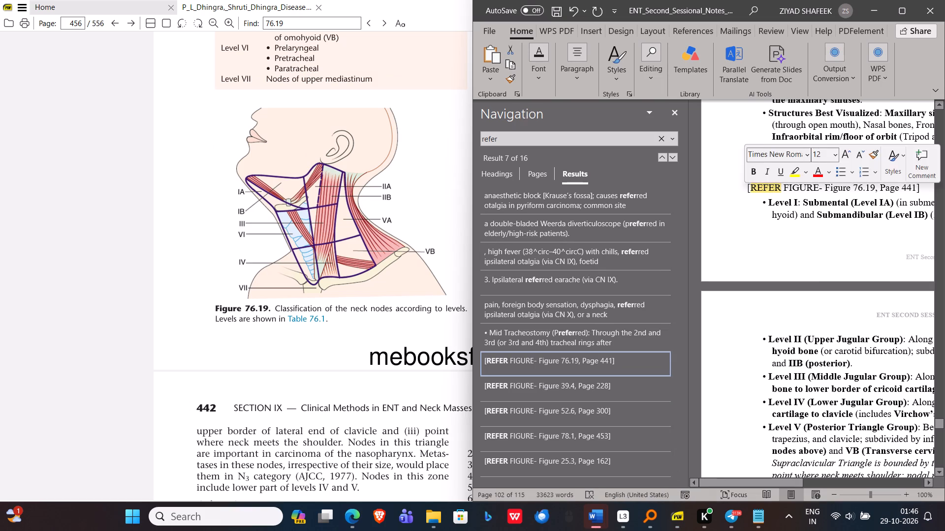
{"action": "left_click", "coordinate": [944, 194]}
{"action": "left_click_drag", "start_coordinate": [923, 186], "coordinate": [737, 184]}
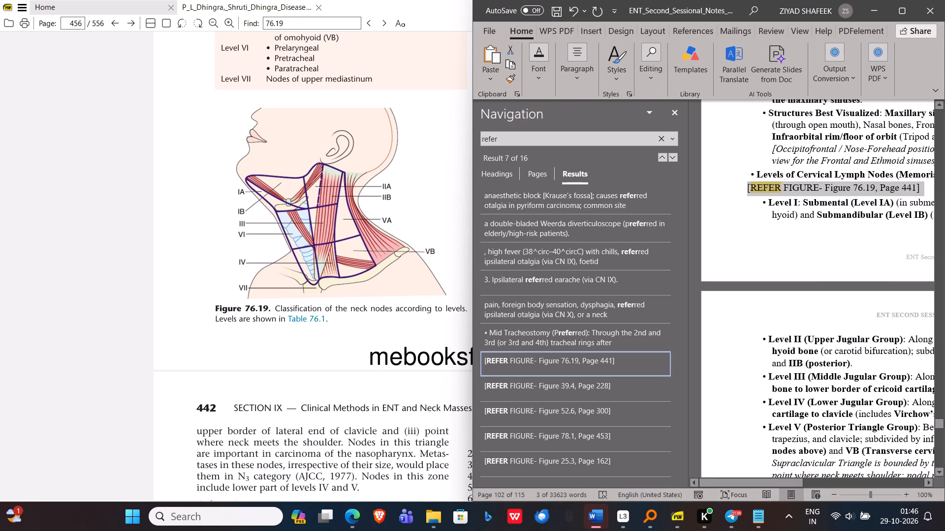
{"action": "left_click_drag", "start_coordinate": [737, 184], "coordinate": [736, 184]}
{"action": "key", "text": "ctrl+v"}
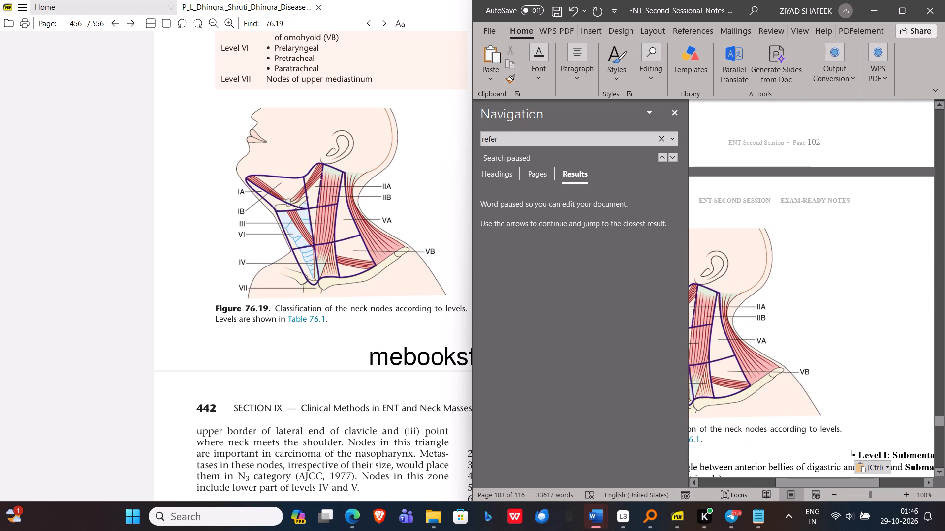
{"action": "key", "text": "Return"}
Find the Figure 39.4 placeholder under Inverted Papilloma and switch to the Dhingra PDF to get that figure.
{"action": "scroll", "coordinate": [499, 264], "scroll_direction": "up", "scroll_amount": 1}
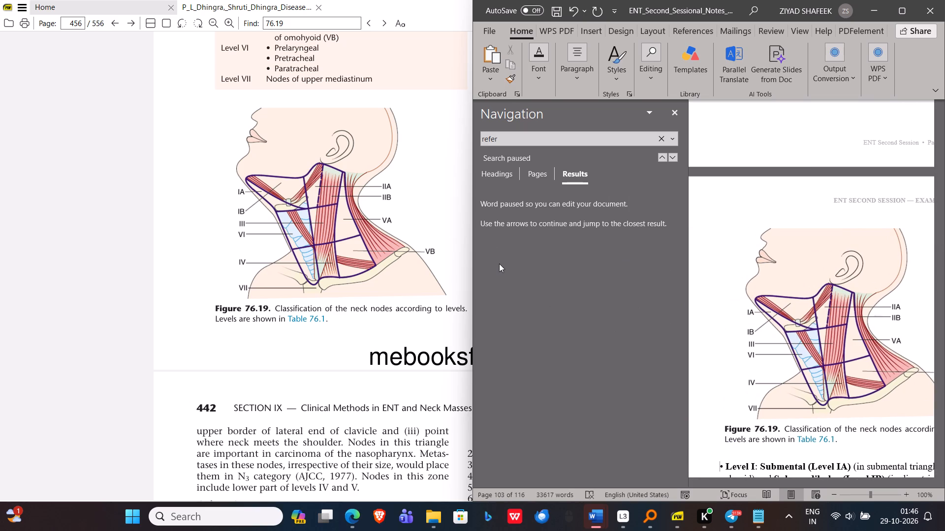
{"action": "scroll", "coordinate": [499, 264], "scroll_direction": "up", "scroll_amount": 1}
{"action": "scroll", "coordinate": [402, 254], "scroll_direction": "up", "scroll_amount": 2}
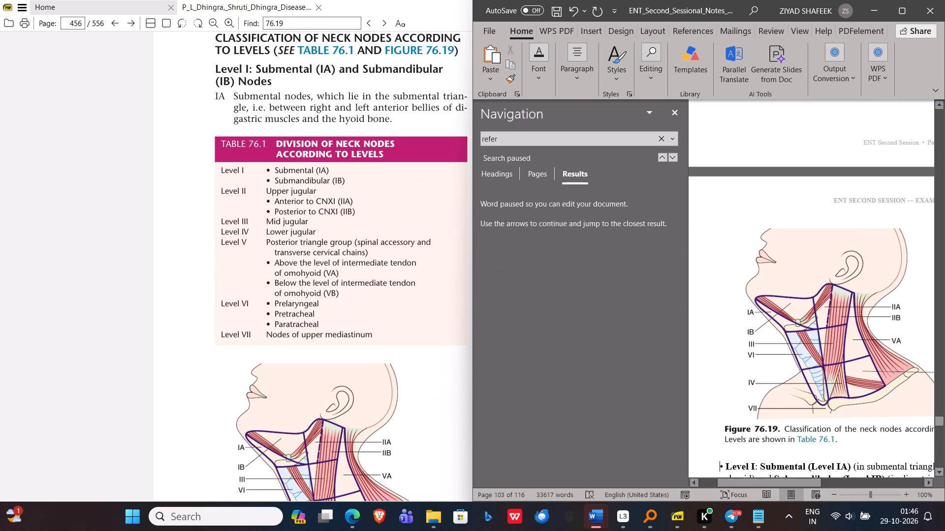
{"action": "scroll", "coordinate": [925, 301], "scroll_direction": "down", "scroll_amount": 3}
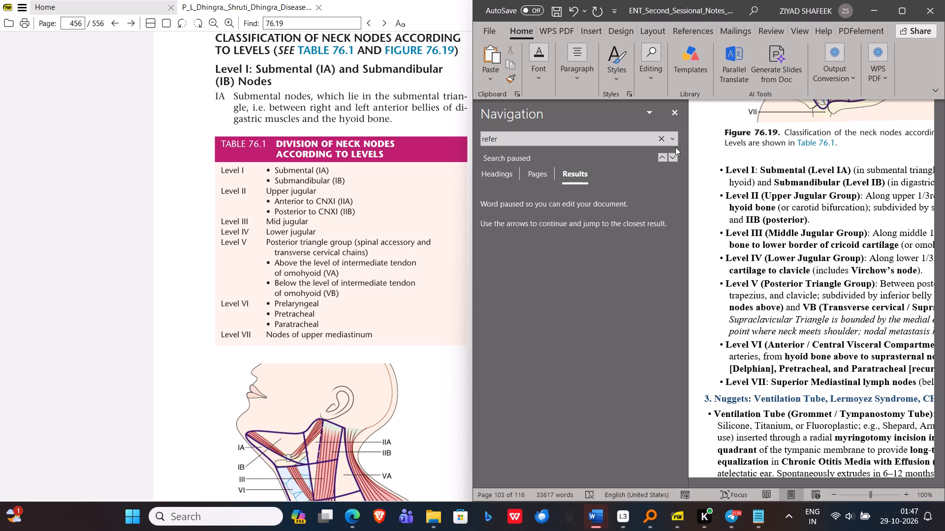
{"action": "left_click", "coordinate": [667, 153]}
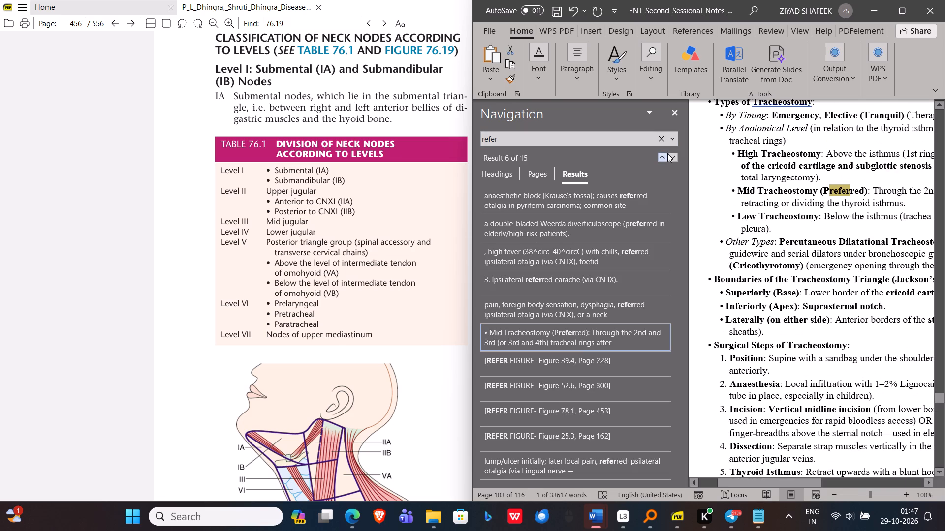
{"action": "left_click", "coordinate": [670, 154]}
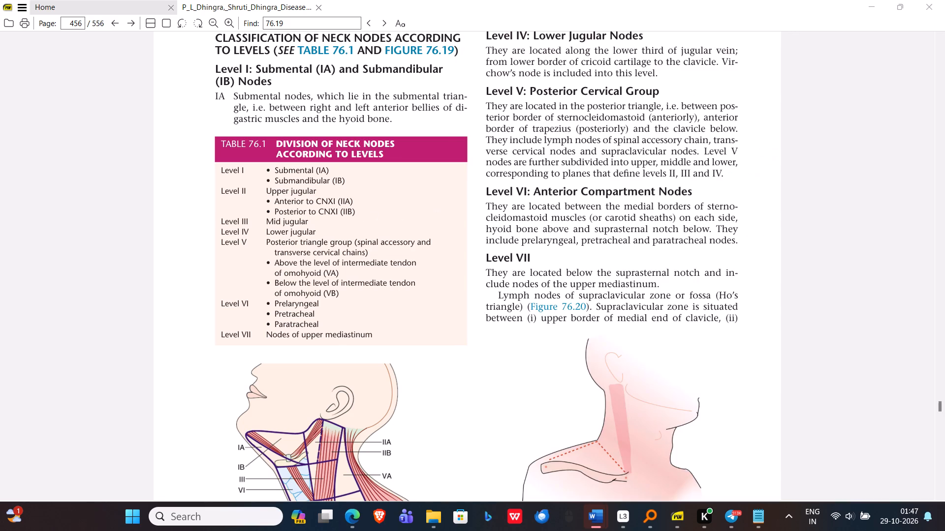
{"action": "key", "text": "alt+Tab"}
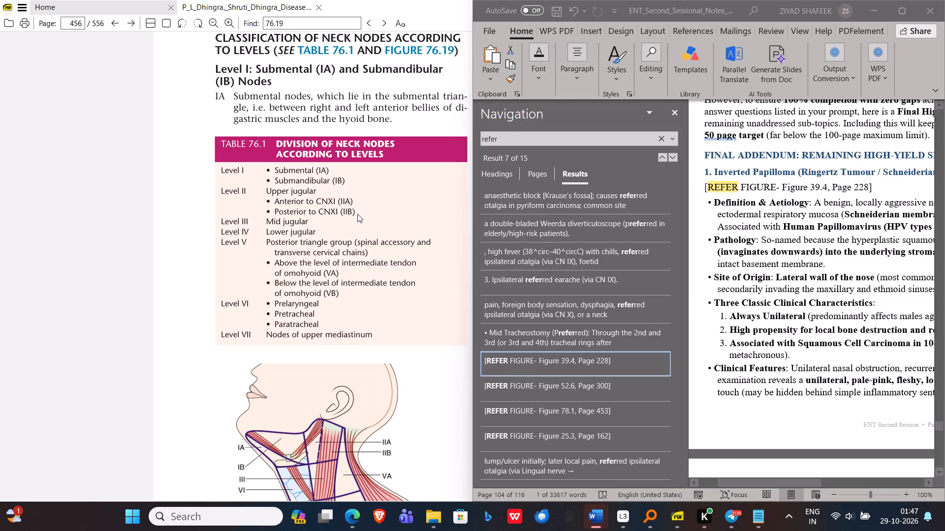
{"action": "key", "text": "alt+Tab"}
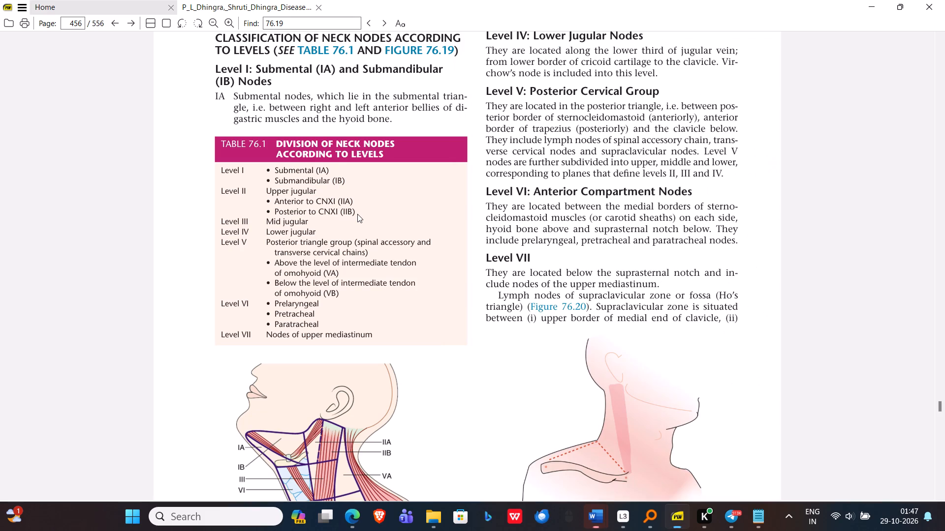